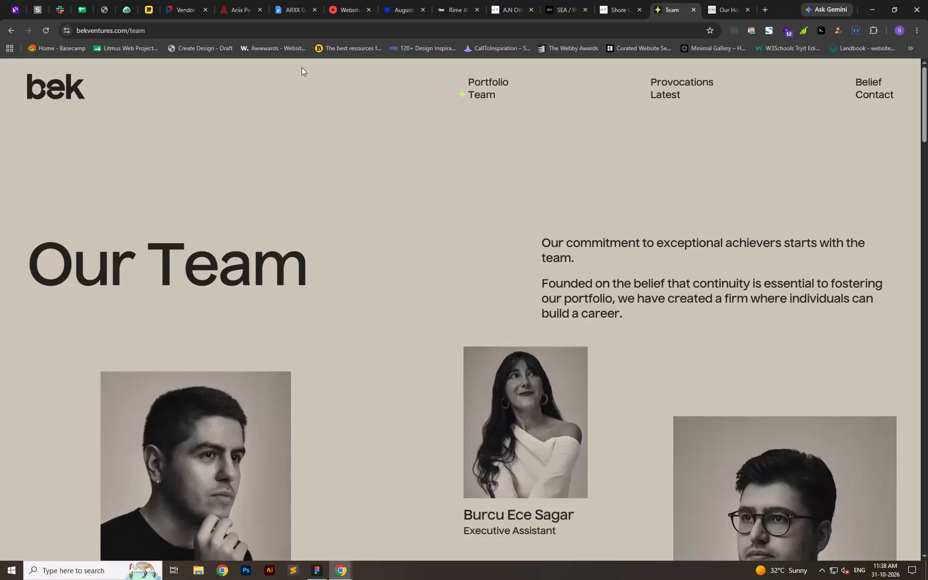
# Switch from the team reference page to the open Basecamp home page to check projects and notifications.
pyautogui.click(128, 0)
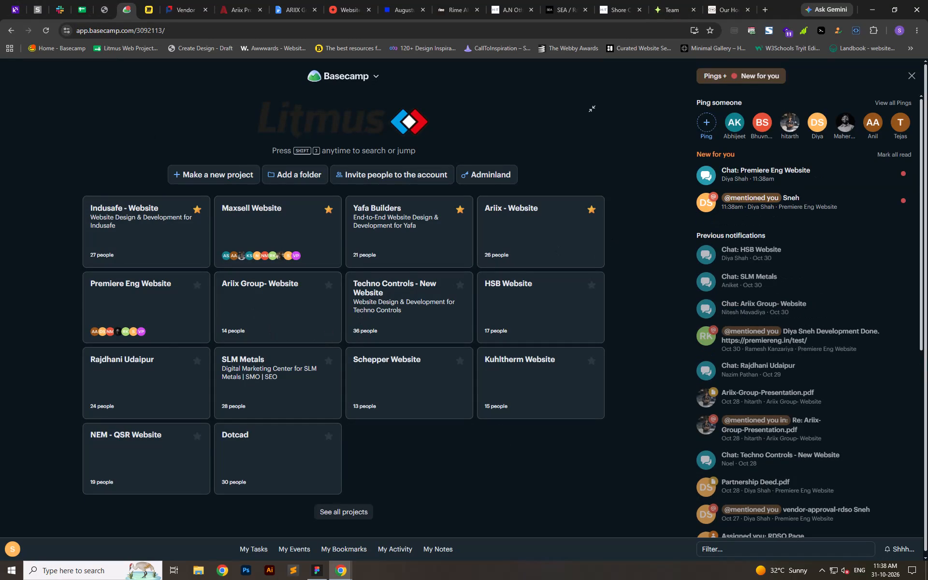
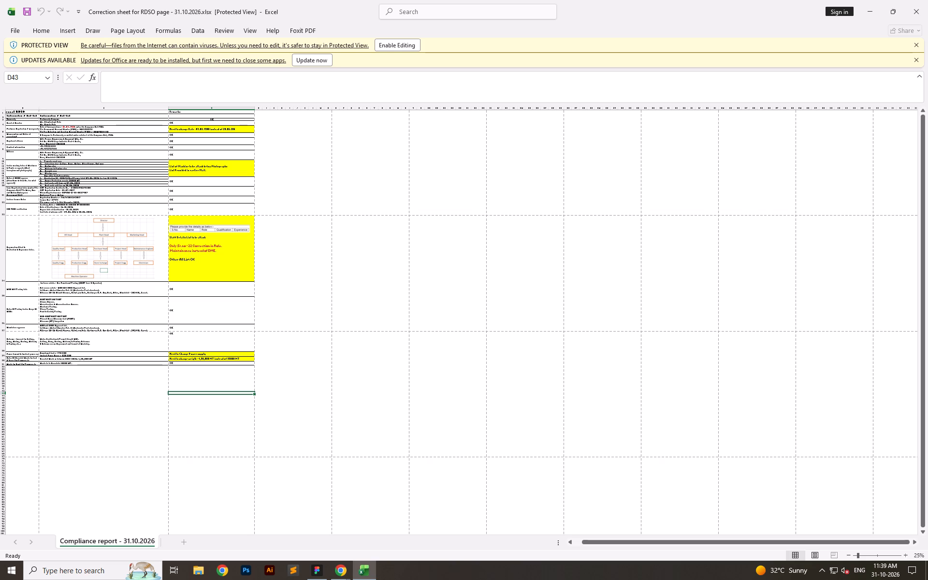
# Enable editing for the protected RDSO page correction sheet workbook.
pyautogui.click(392, 47)
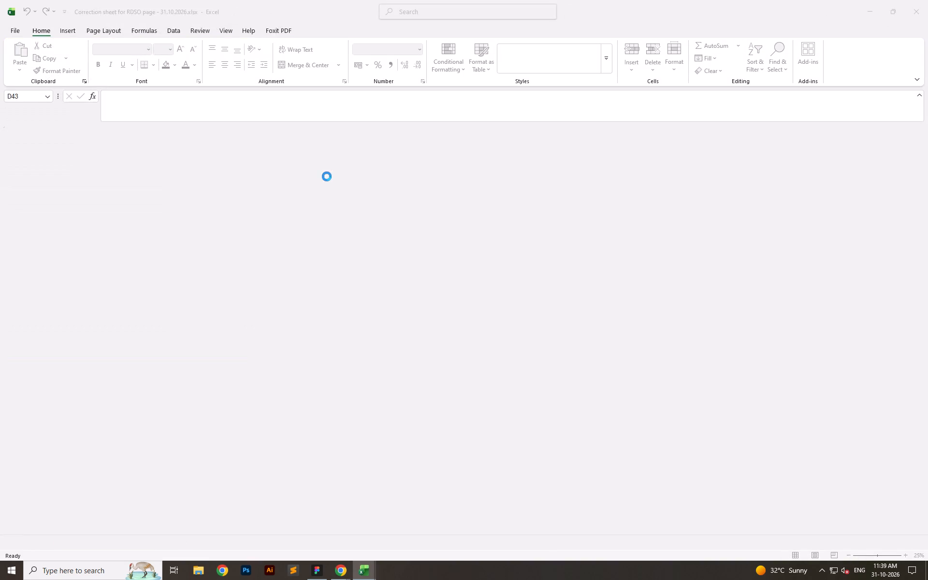
pyautogui.hotkey('ctrl', '0')
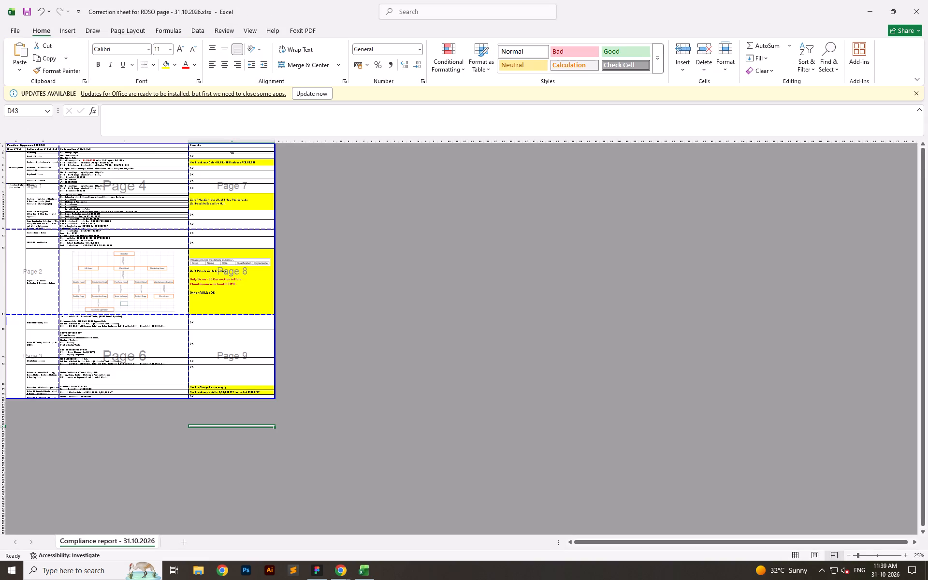
# Review the Compliance report sheet from its last rows up to the header, examining the vendor information and highlighted remarks.
pyautogui.keyDown('ctrl'); pyautogui.scroll(6, 196, 353); pyautogui.keyUp('ctrl')
pyautogui.keyDown('ctrl'); pyautogui.scroll(-3, 445, 375); pyautogui.keyUp('ctrl')
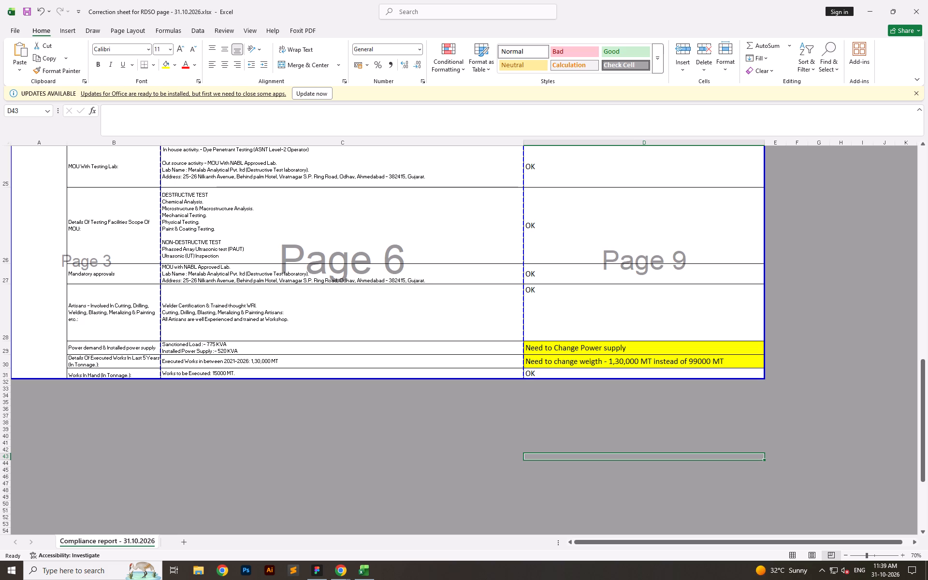
pyautogui.scroll(4, 646, 373)
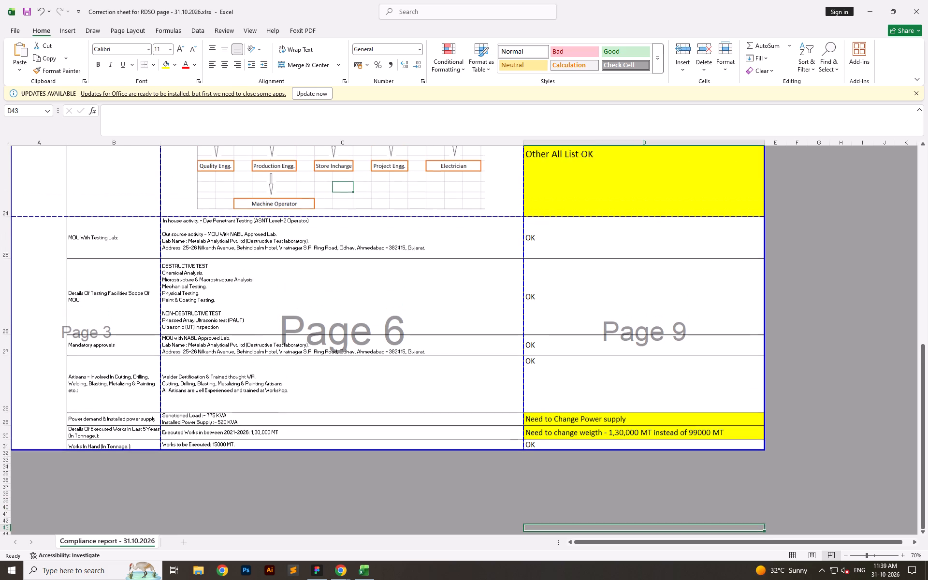
pyautogui.scroll(7, 625, 338)
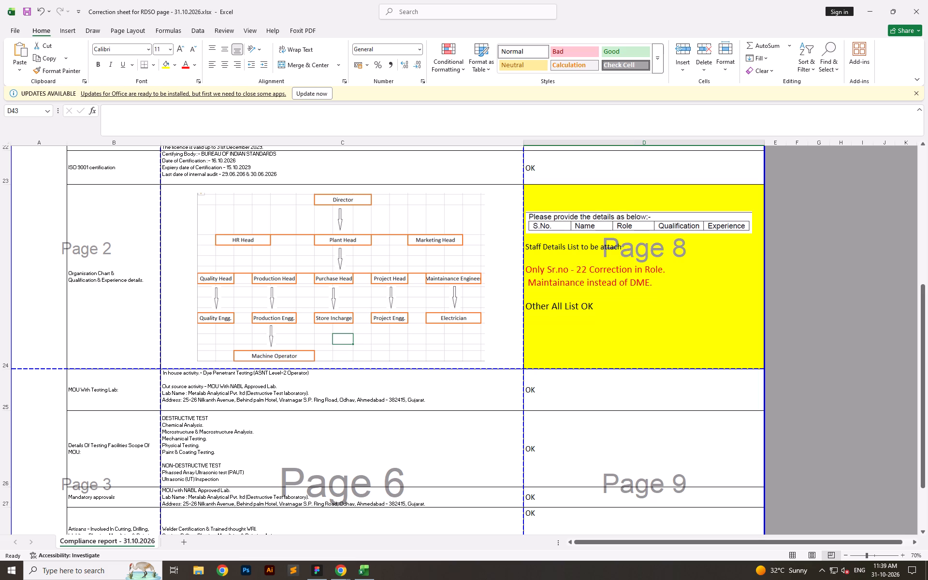
pyautogui.scroll(7, 670, 273)
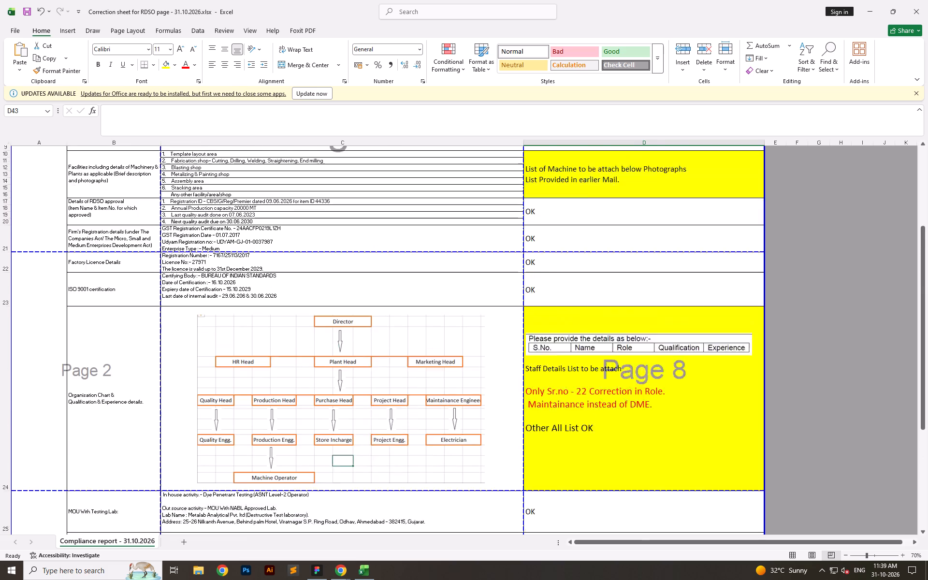
pyautogui.scroll(2, 668, 285)
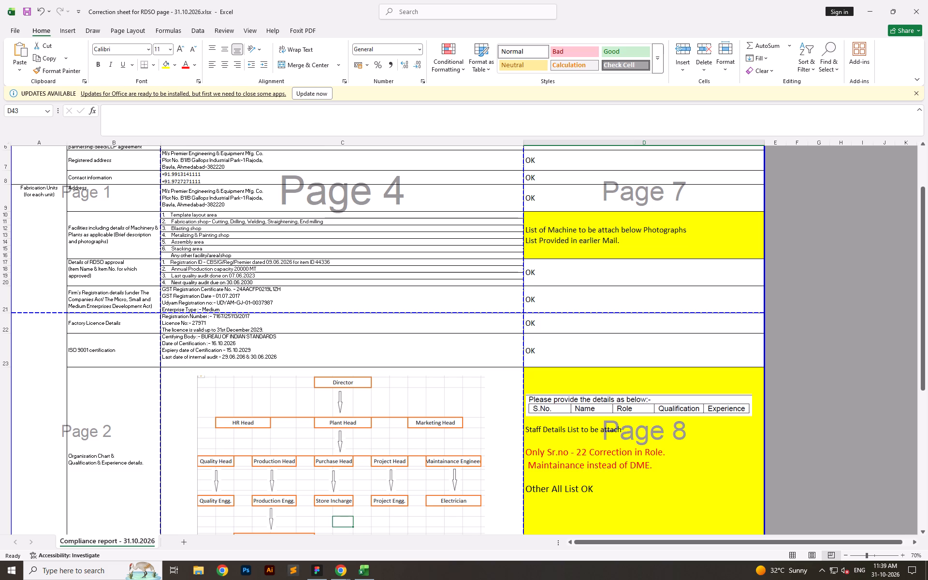
pyautogui.scroll(4, 679, 248)
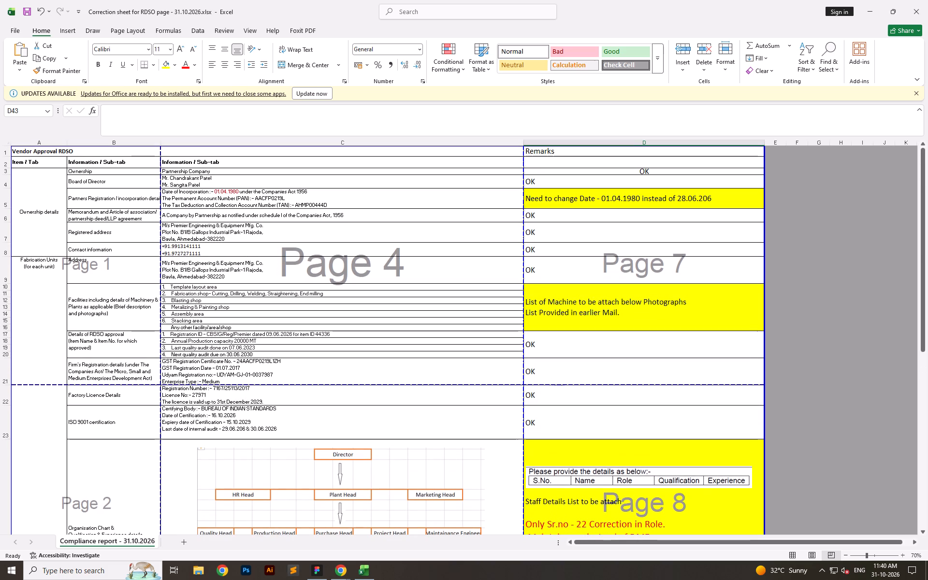
pyautogui.scroll(1, 614, 273)
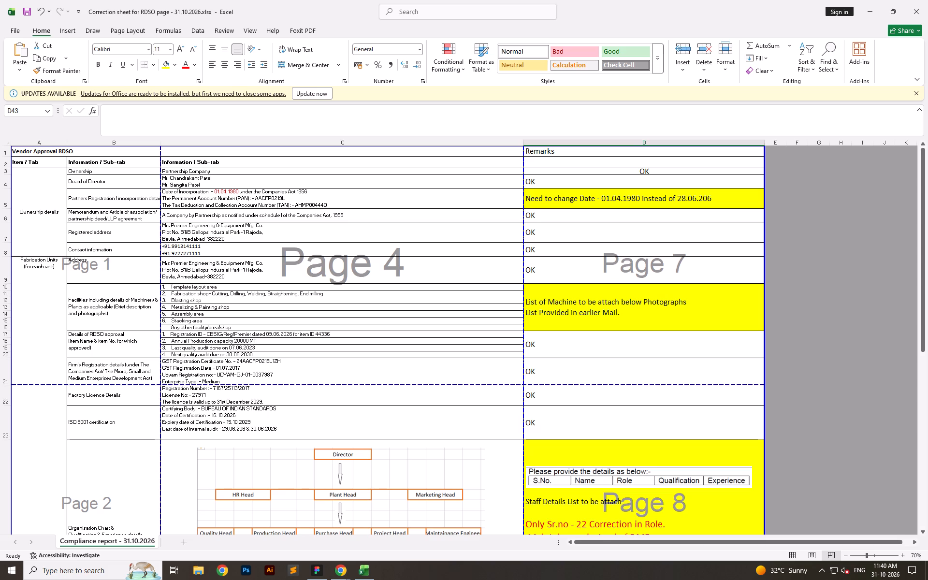
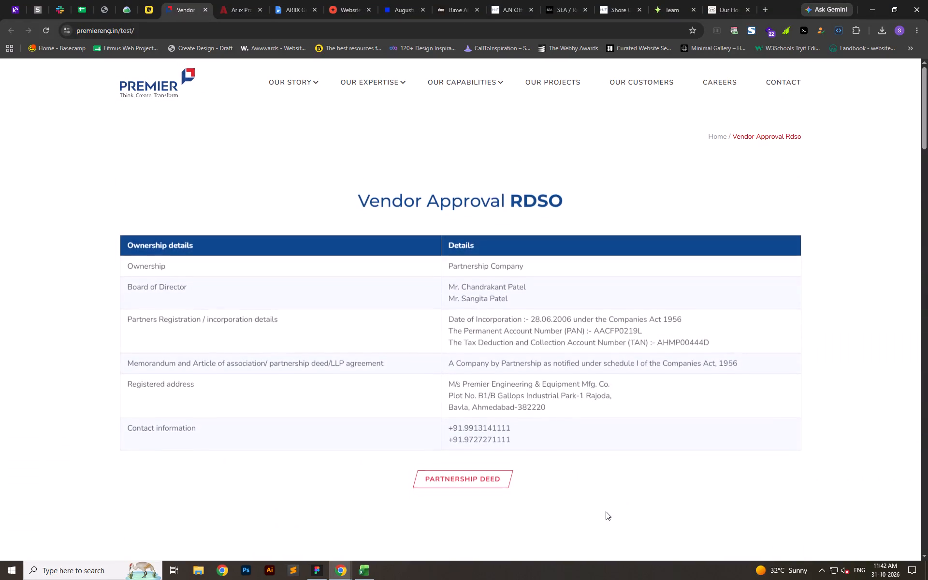
# Compare the Ownership details table on the Vendor Approval RDSO web page in Chrome with the remarks in the Excel correction sheet.
pyautogui.hotkey('alt', 'Tab')
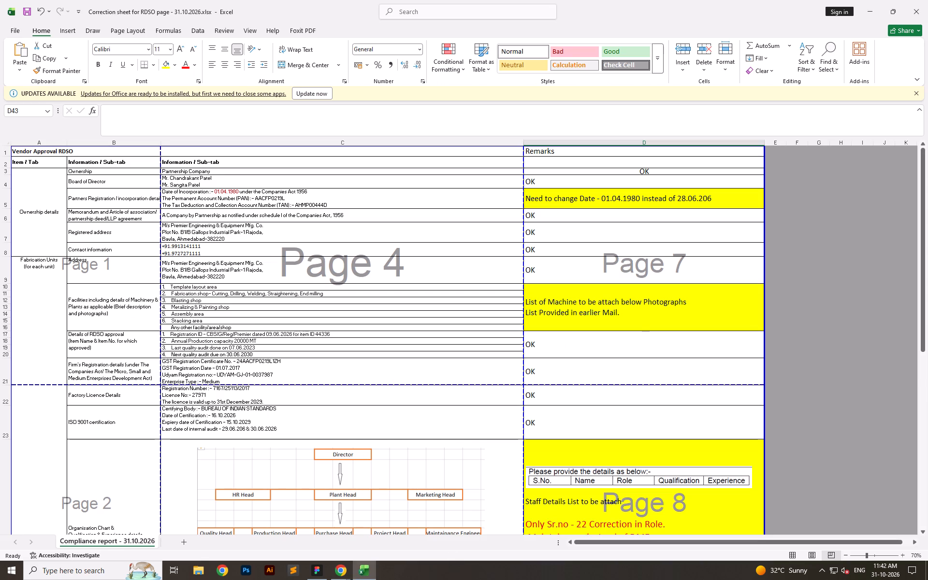
pyautogui.hotkey('alt', 'Tab')
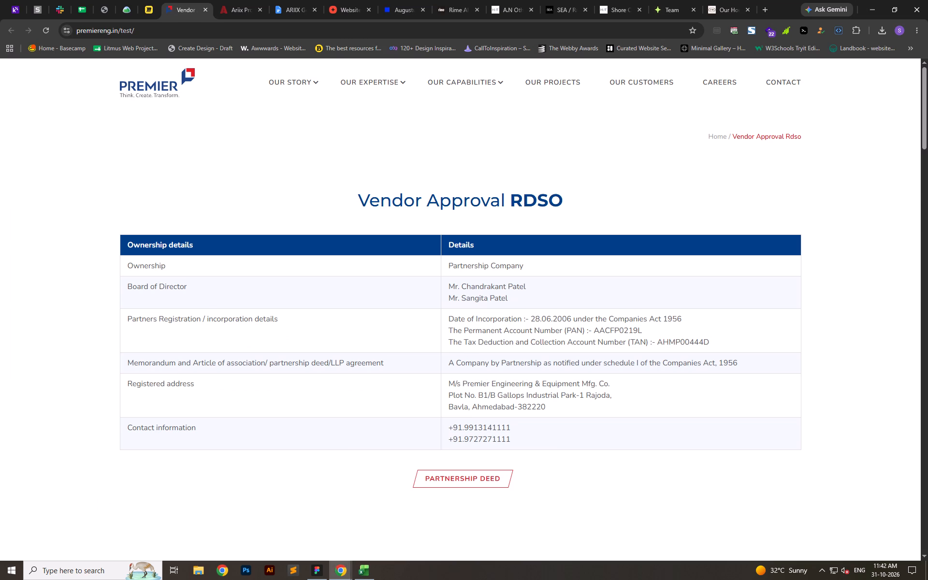
pyautogui.click(367, 566)
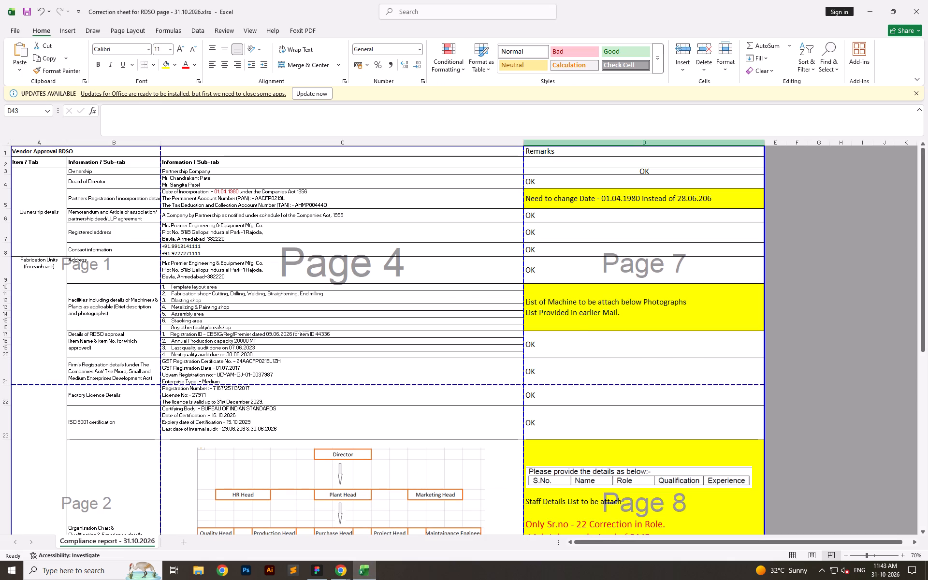
pyautogui.hotkey('alt', 'Tab')
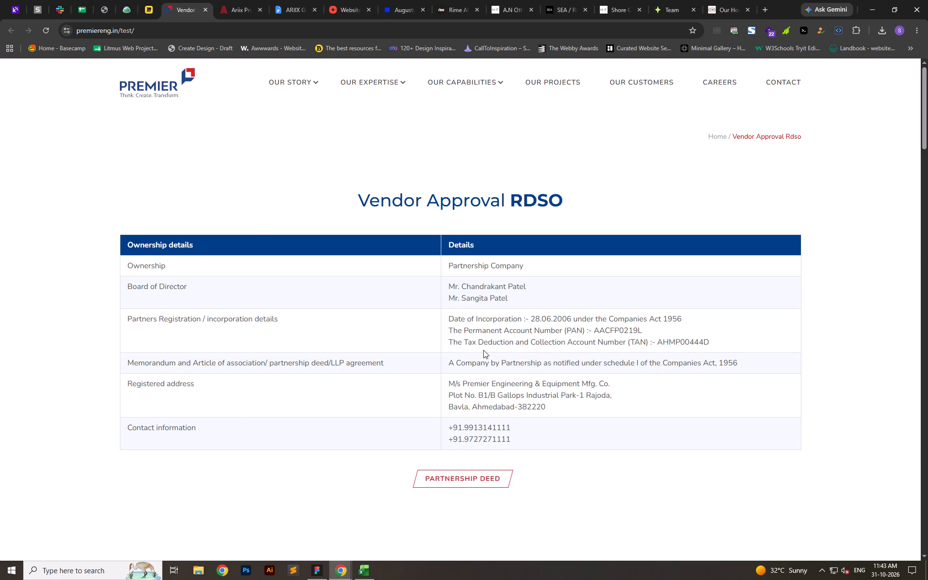
pyautogui.hotkey('alt', 'Tab')
# Check the web page's machinery and plant facilities carousel and fabrication units table against the correction sheet's remark on the machine list.
pyautogui.hotkey('alt', 'Tab')
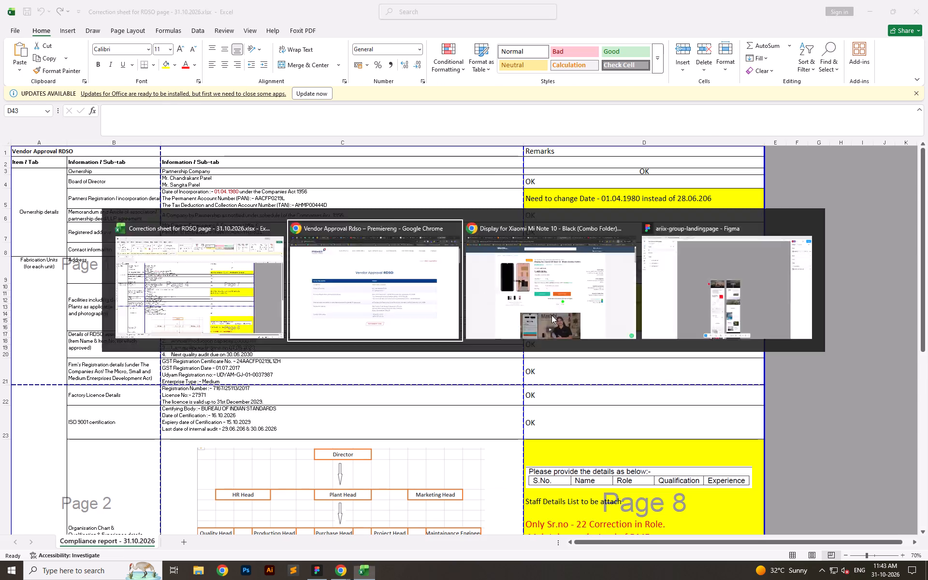
pyautogui.scroll(-11, 510, 348)
pyautogui.scroll(1, 530, 333)
pyautogui.moveTo(678, 240); pyautogui.dragTo(511, 231)
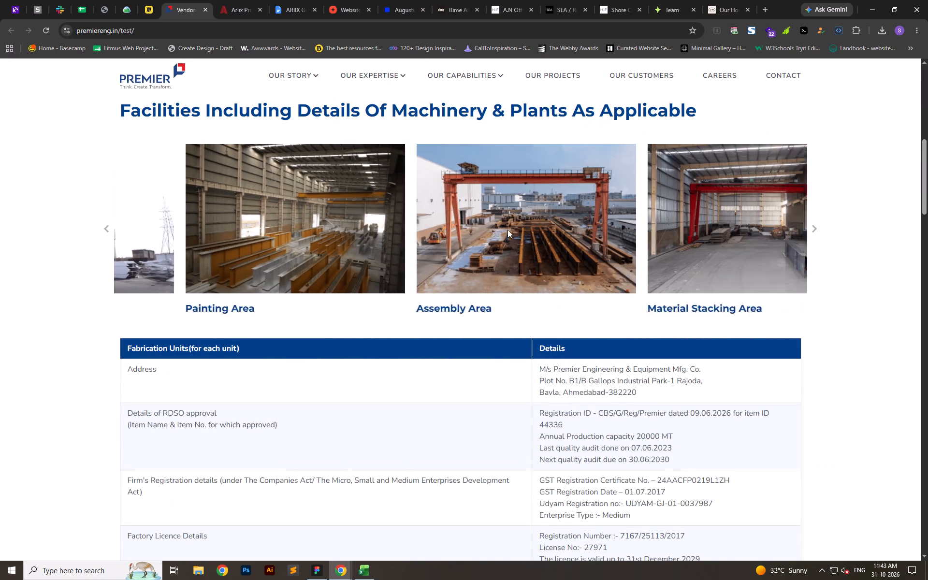
pyautogui.hotkey('alt', 'Tab')
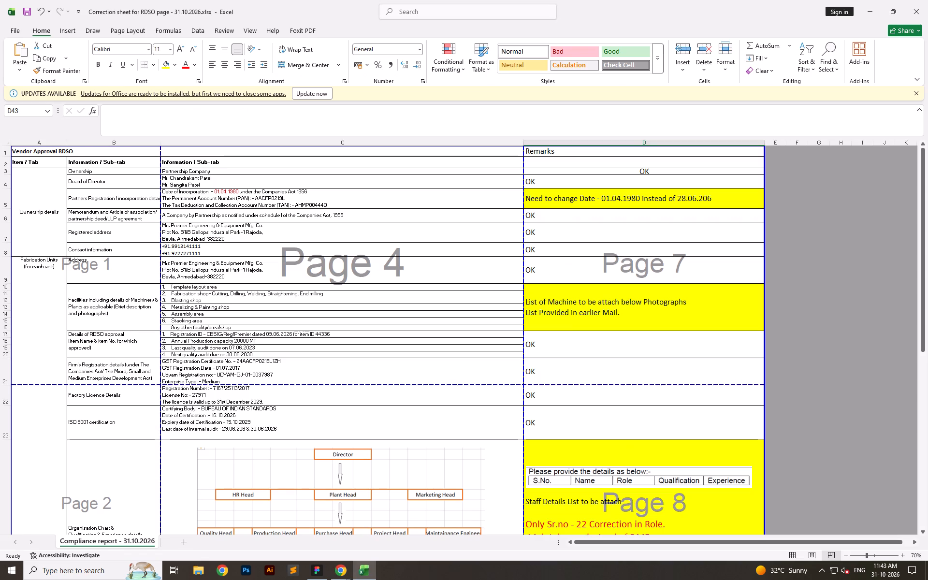
pyautogui.hotkey('alt', 'Tab')
pyautogui.scroll(1, 587, 314)
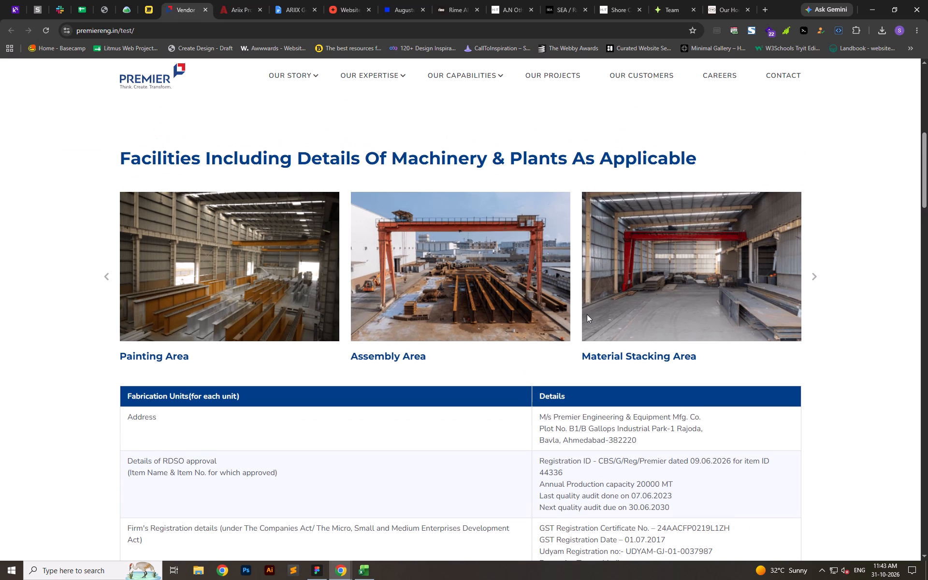
pyautogui.scroll(-1, 589, 310)
pyautogui.scroll(2, 589, 310)
pyautogui.scroll(-2, 589, 310)
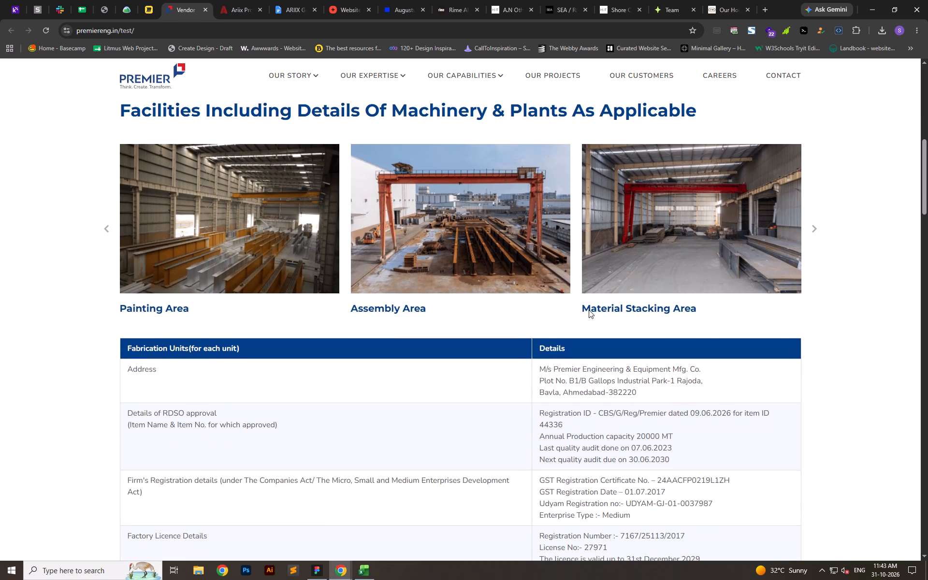
pyautogui.hotkey('alt', 'Tab')
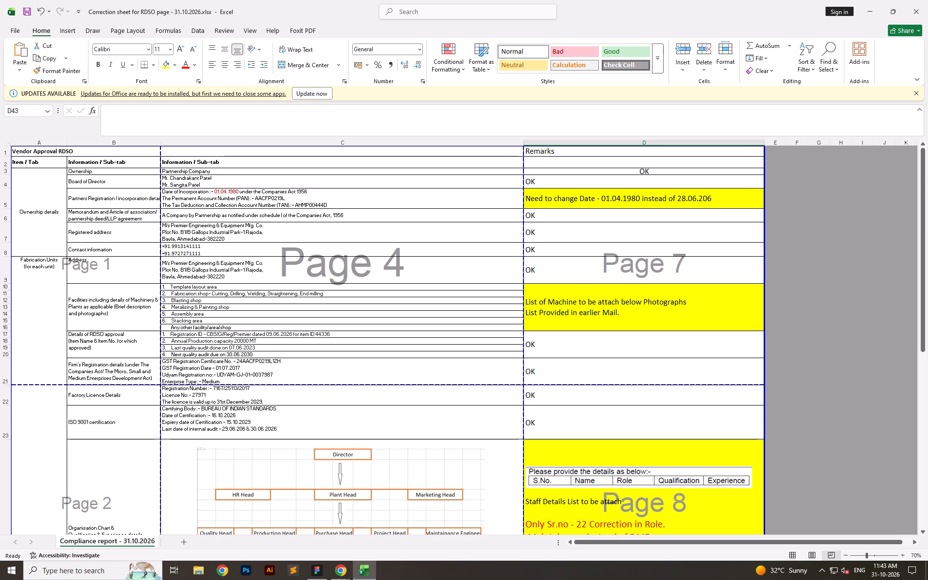
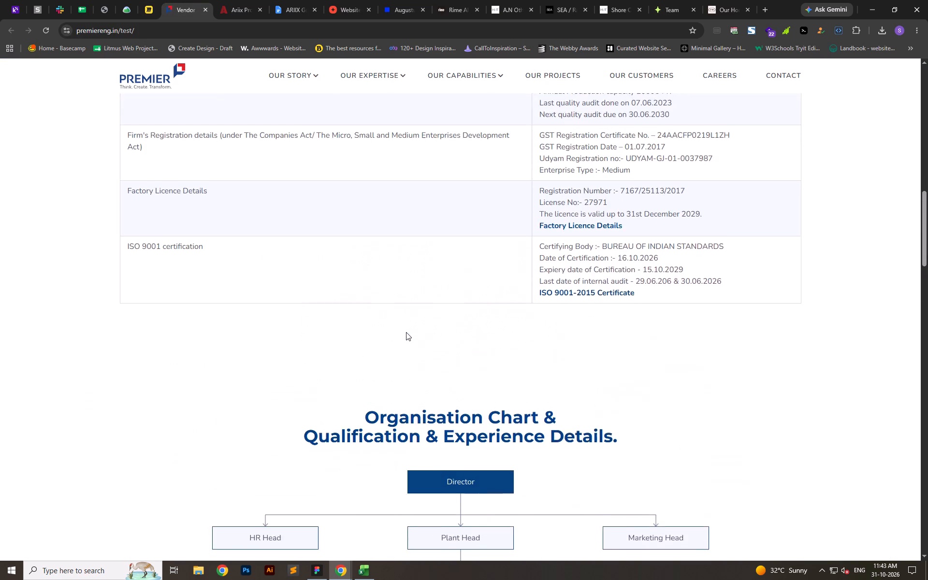
# Examine the web page's facilities carousel, fabrication units table, organisation chart and staff list.
pyautogui.scroll(3, 406, 332)
pyautogui.scroll(2, 233, 390)
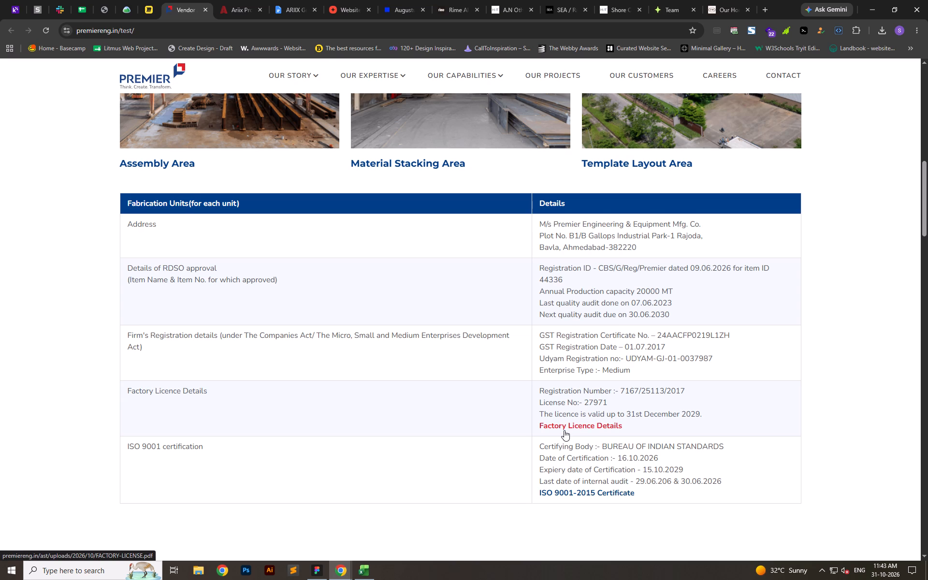
pyautogui.scroll(3, 564, 430)
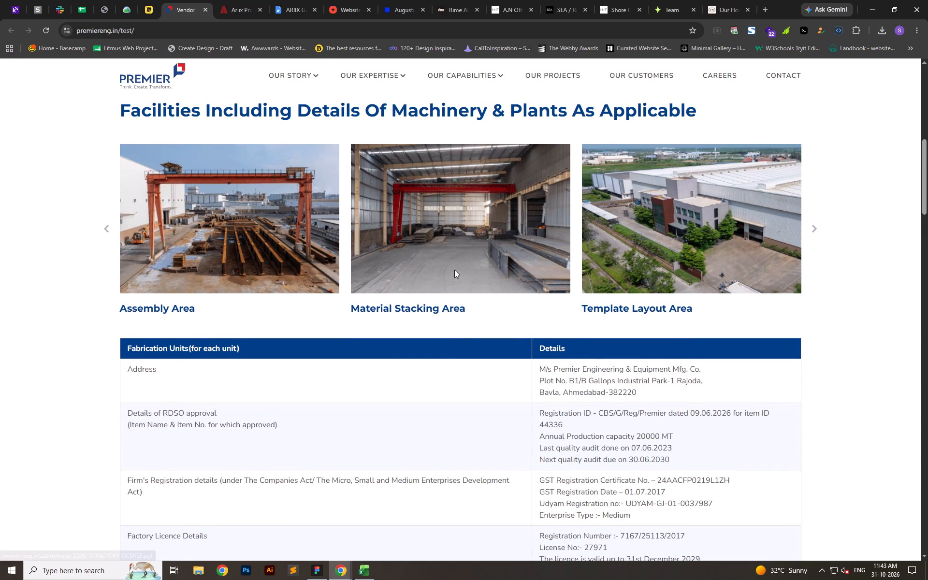
pyautogui.scroll(-9, 466, 336)
pyautogui.scroll(-5, 432, 427)
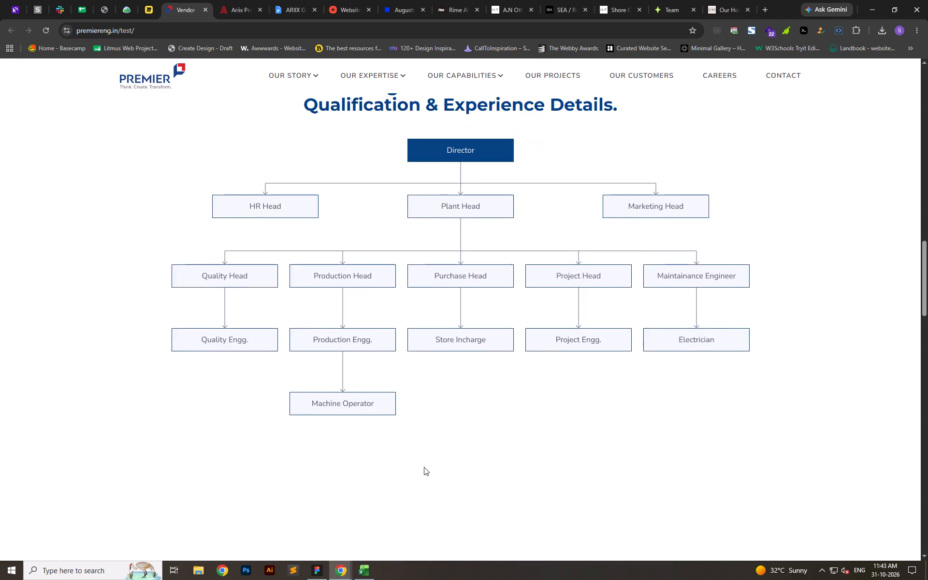
pyautogui.scroll(-4, 424, 467)
pyautogui.scroll(2, 420, 448)
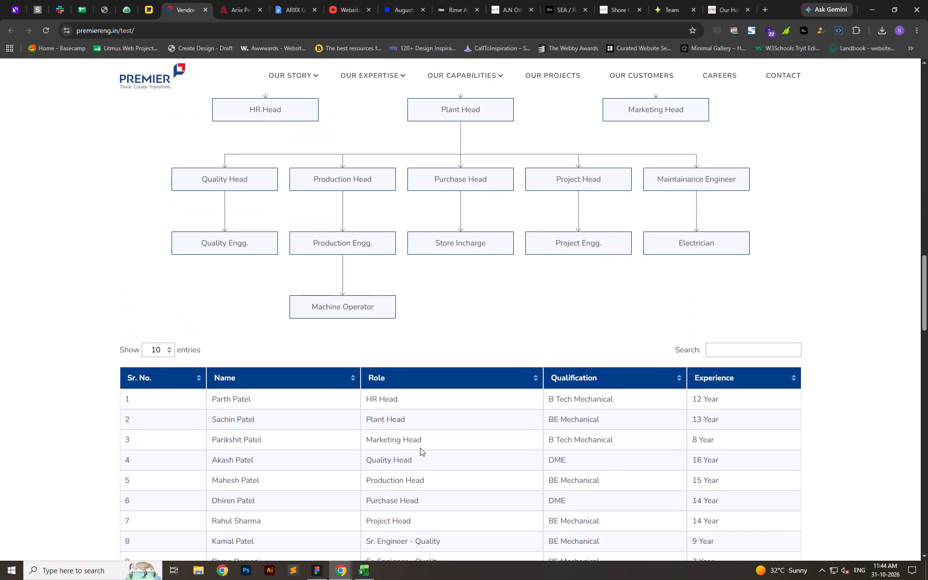
pyautogui.scroll(9, 420, 448)
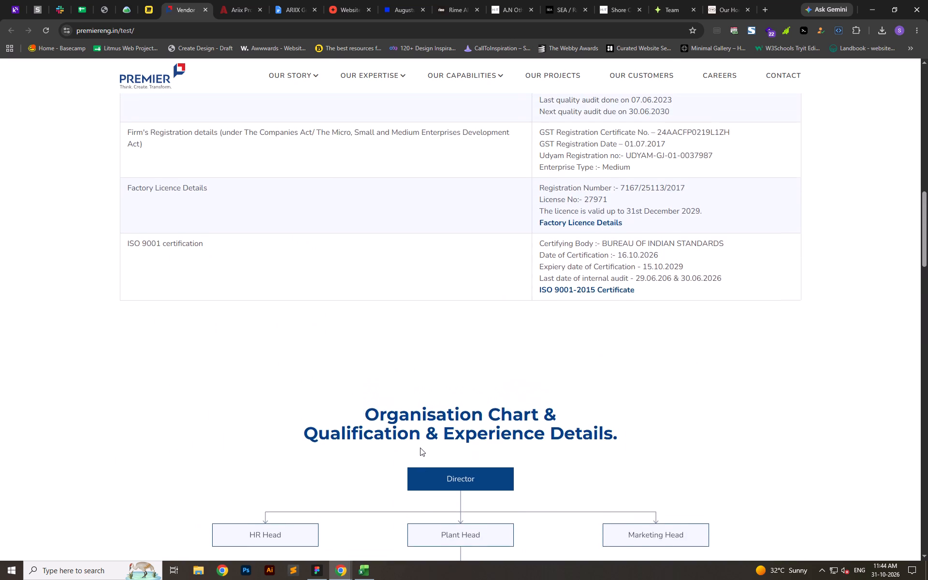
pyautogui.scroll(2, 420, 448)
pyautogui.scroll(1, 232, 286)
pyautogui.scroll(-1, 71, 234)
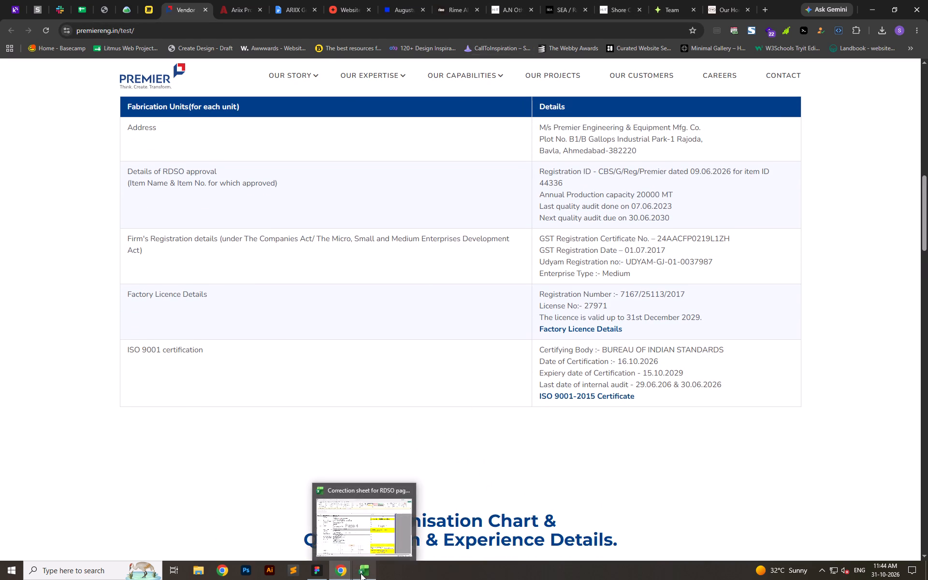
# Compare the facilities and fabrication units rows and their remarks in the Excel correction sheet with the Fabrication Units table in Chrome.
pyautogui.click(359, 530)
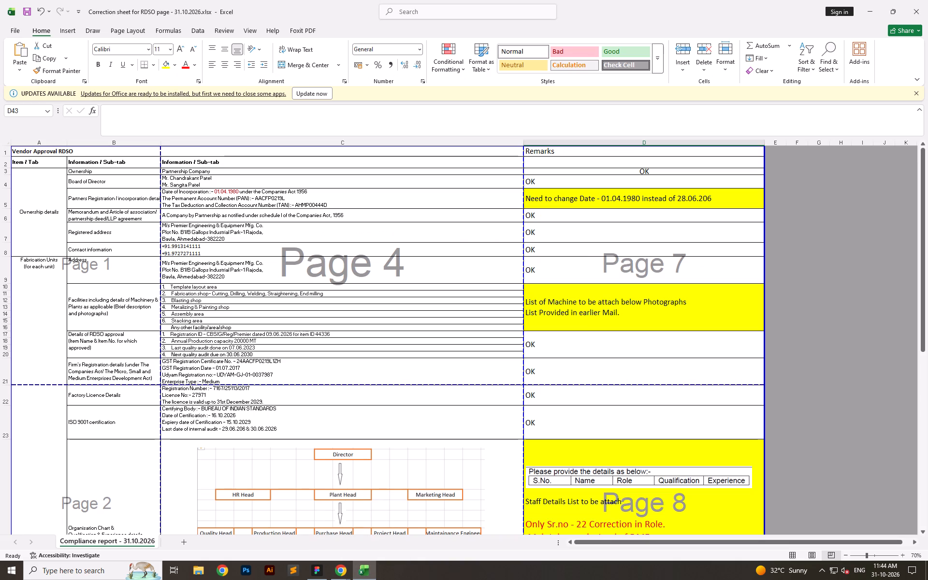
pyautogui.click(120, 296)
pyautogui.click(195, 318)
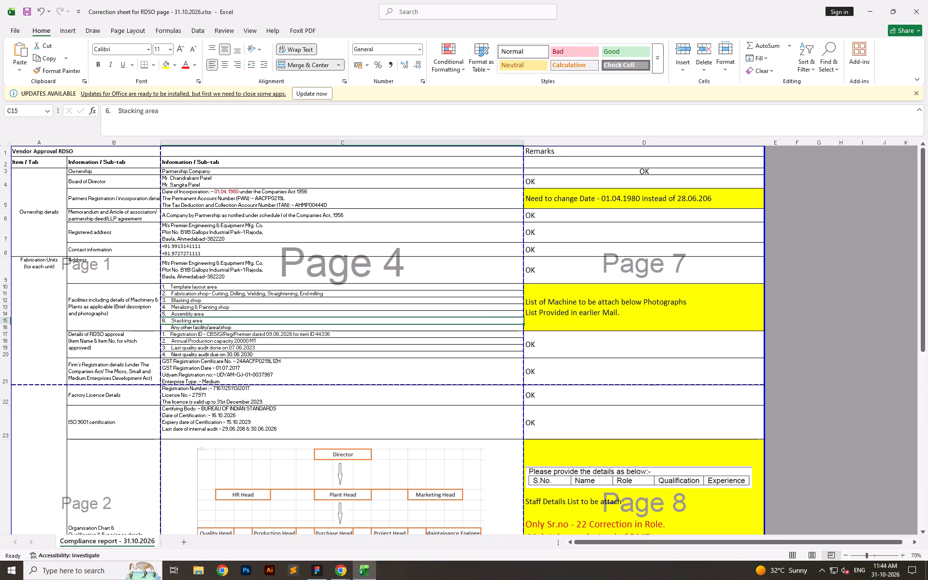
pyautogui.click(655, 314)
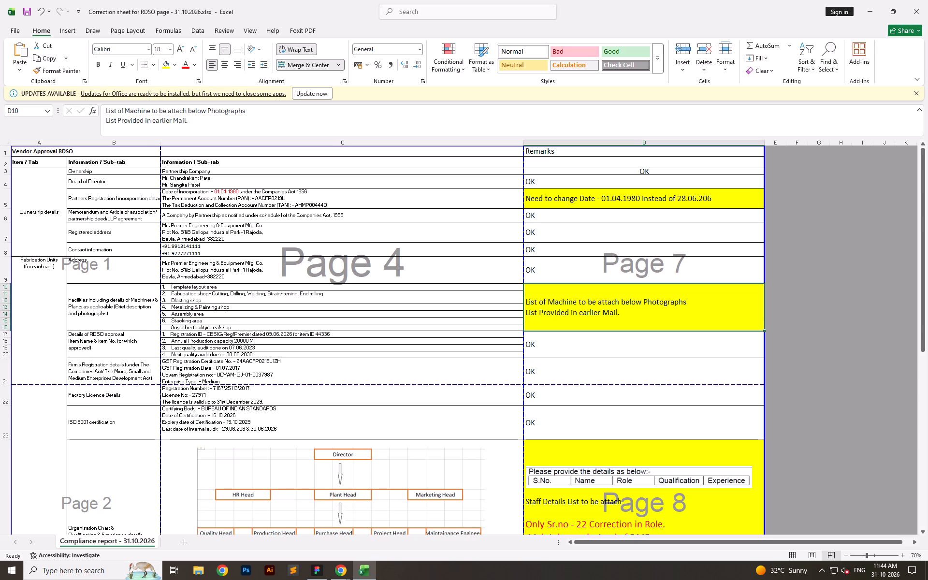
pyautogui.click(139, 311)
pyautogui.click(206, 318)
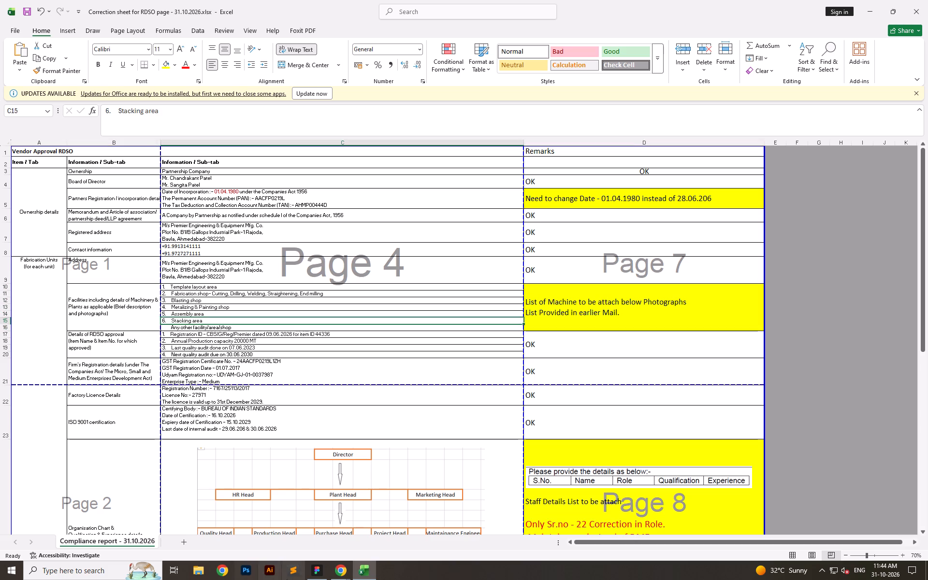
pyautogui.hotkey('alt', 'Tab')
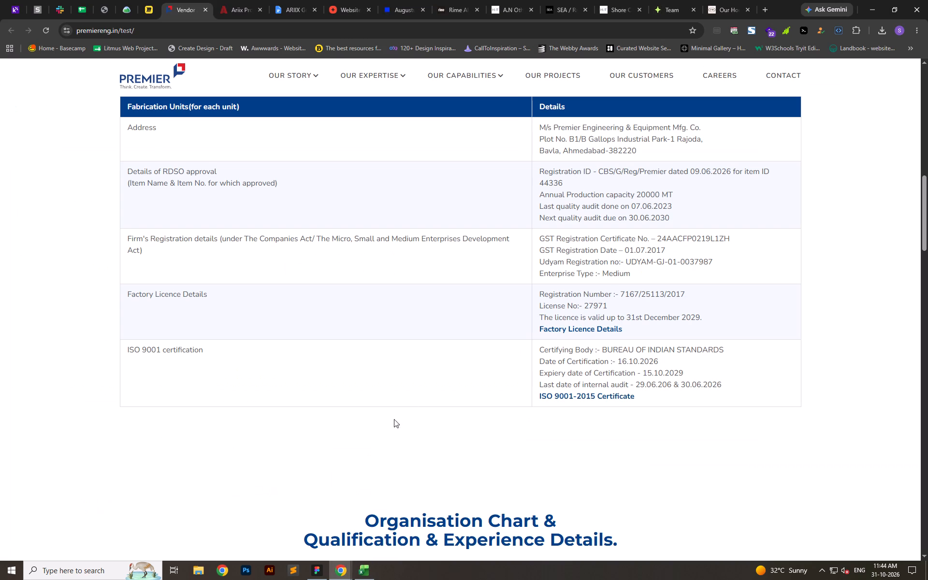
pyautogui.click(211, 261)
pyautogui.click(592, 259)
pyautogui.scroll(-2, 519, 356)
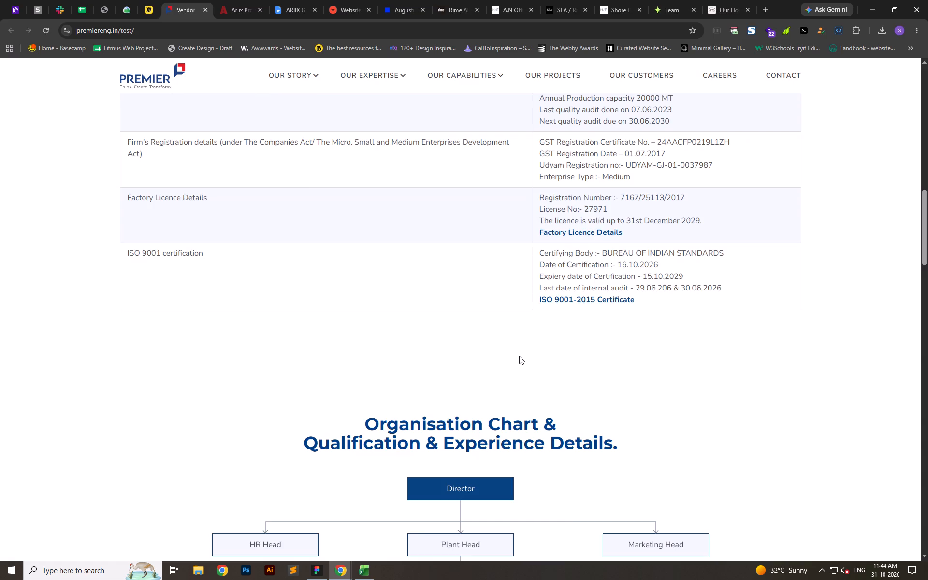
# Check the correction sheet's Sr. No. 22 role remark against the last page of the staff list on the web page.
pyautogui.hotkey('alt', 'Tab')
pyautogui.scroll(-3, 519, 356)
pyautogui.scroll(-2, 576, 270)
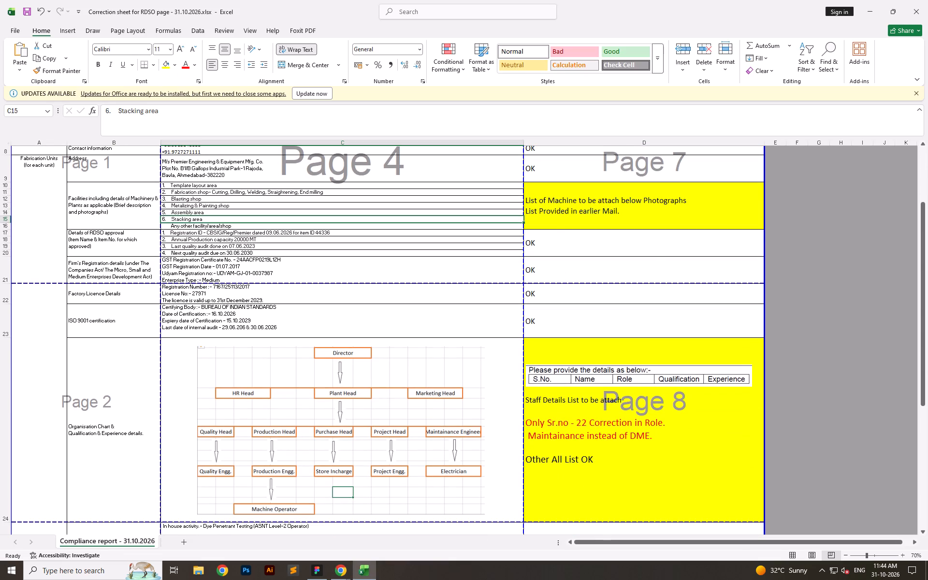
pyautogui.hotkey('alt', 'Tab')
pyautogui.scroll(-14, 572, 440)
pyautogui.scroll(3, 498, 415)
pyautogui.click(761, 518)
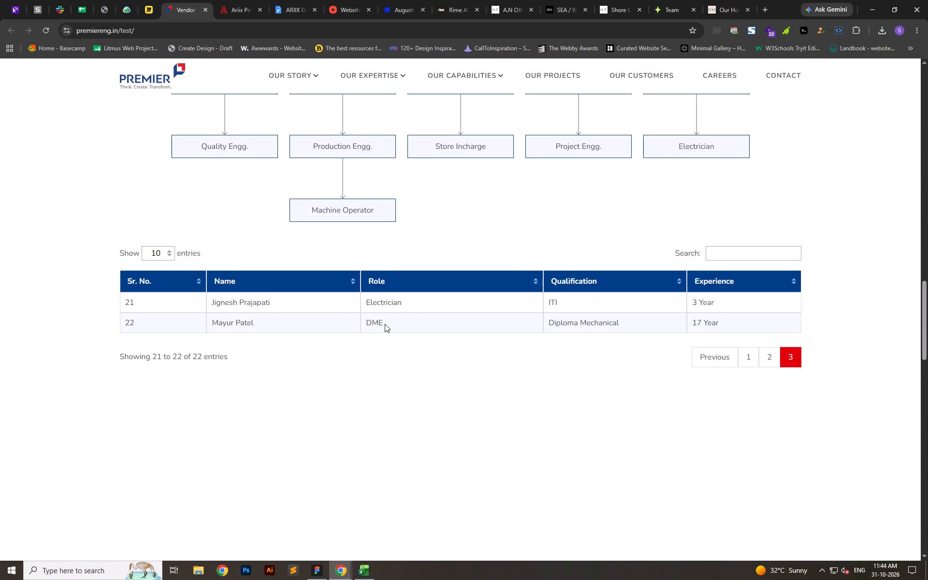
pyautogui.hotkey('alt', 'Tab')
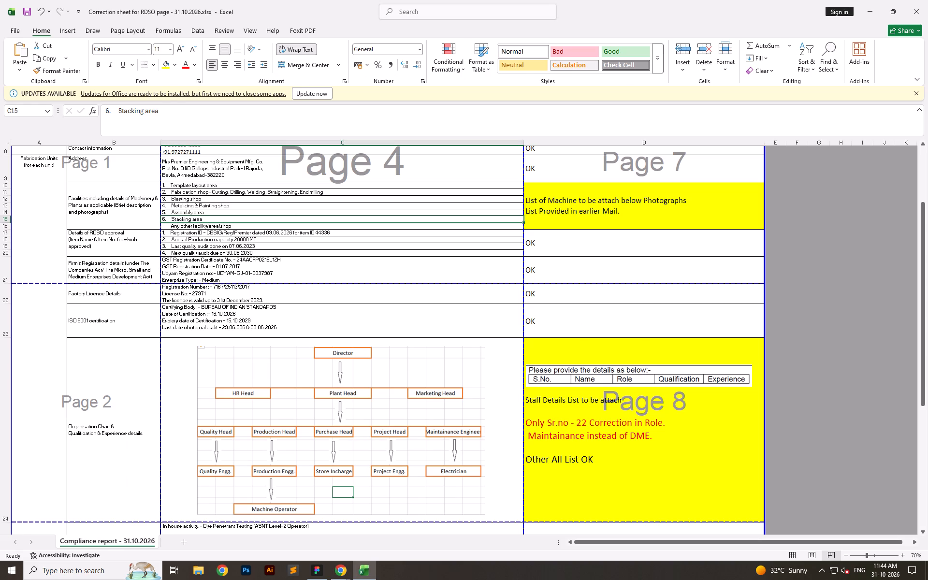
# Find the power supply, executed works and works in hand rows in the correction sheet and the matching cards on the web page.
pyautogui.hotkey('alt', 'Tab')
pyautogui.scroll(-4, 583, 444)
pyautogui.hotkey('alt', 'Tab')
pyautogui.scroll(-4, 497, 407)
pyautogui.scroll(1, 496, 407)
pyautogui.scroll(-15, 496, 407)
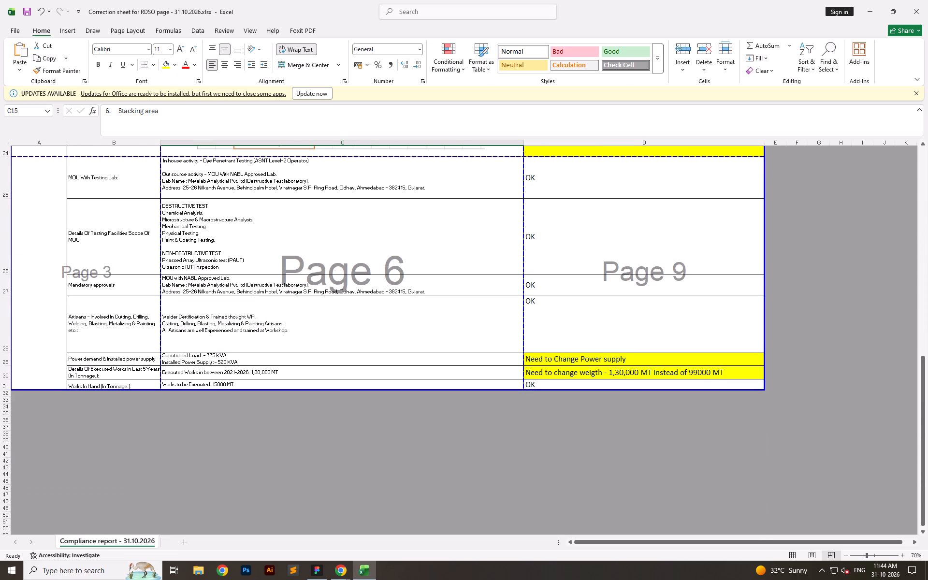
pyautogui.hotkey('alt', 'Tab')
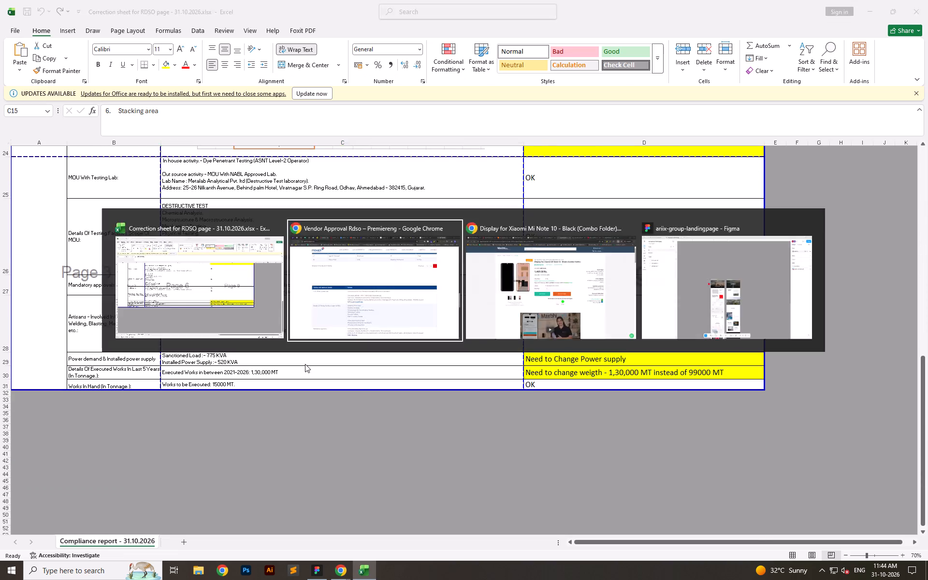
pyautogui.scroll(-20, 305, 364)
pyautogui.scroll(-1, 305, 364)
pyautogui.scroll(3, 310, 347)
pyautogui.scroll(-1, 310, 347)
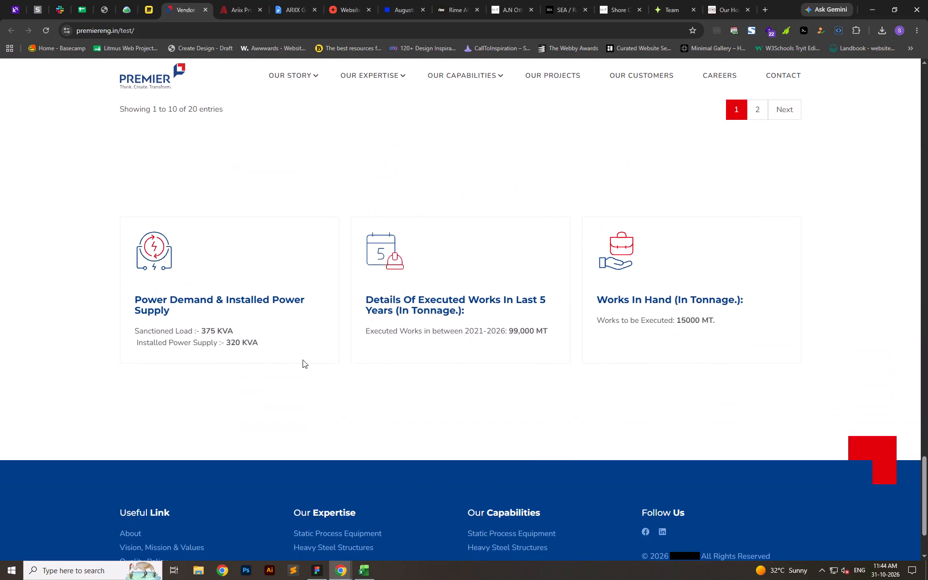
# Compare the sheet's power demand and works in hand entries with the corresponding cards on the web page.
pyautogui.hotkey('alt', 'Tab')
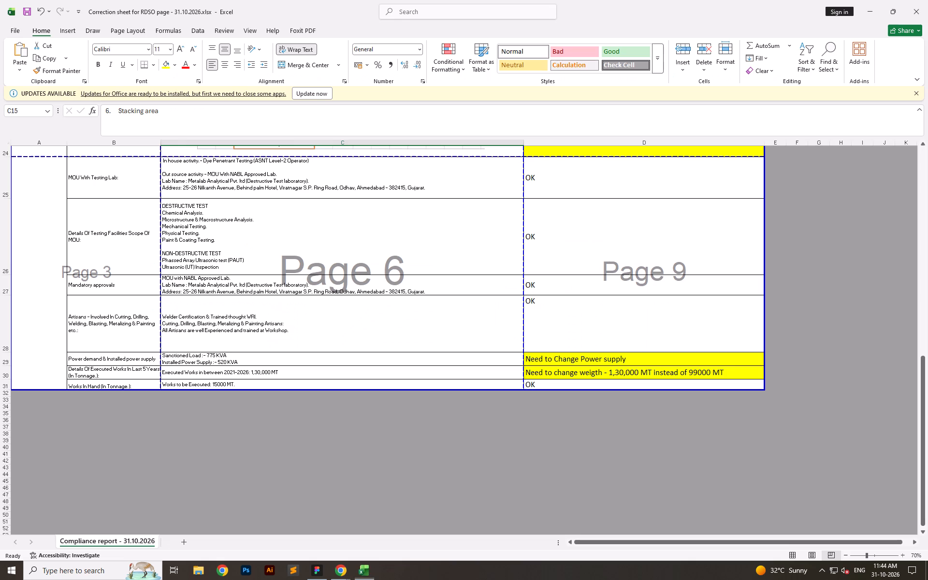
pyautogui.click(232, 368)
pyautogui.click(237, 356)
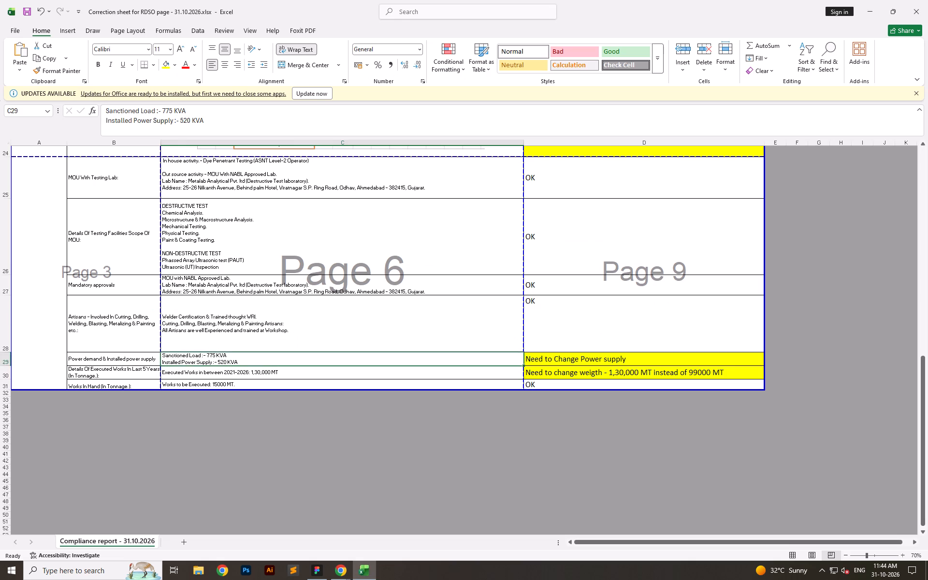
pyautogui.click(270, 380)
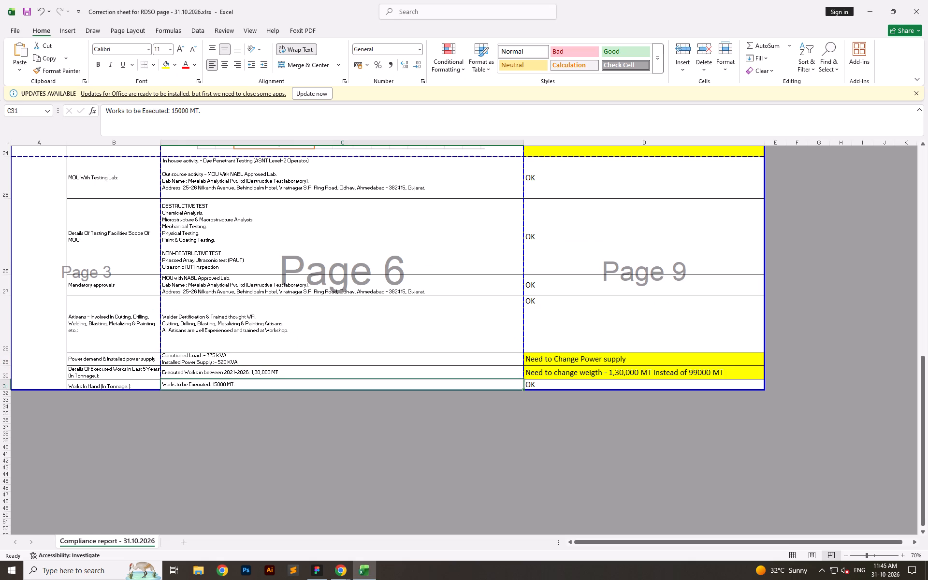
pyautogui.hotkey('alt', 'Tab')
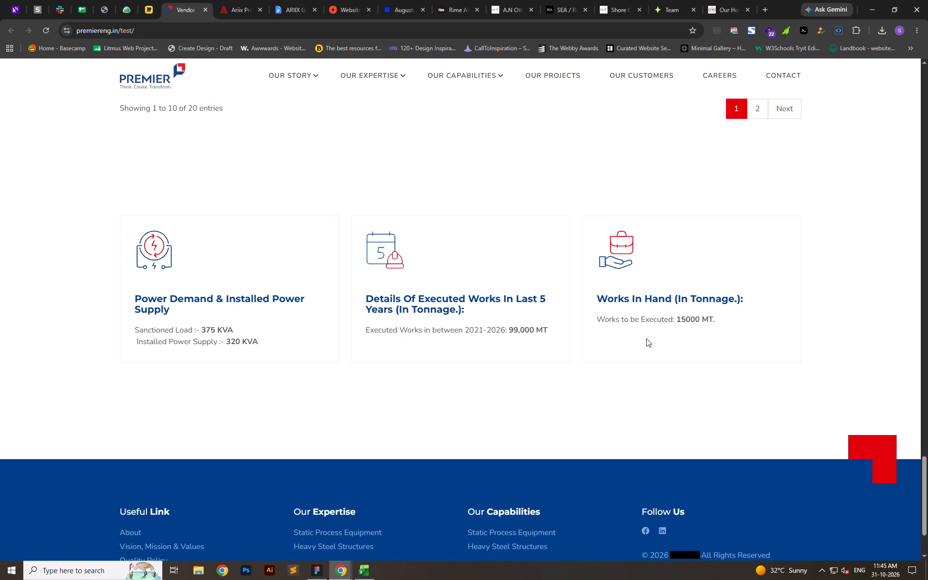
pyautogui.hotkey('alt', 'Tab')
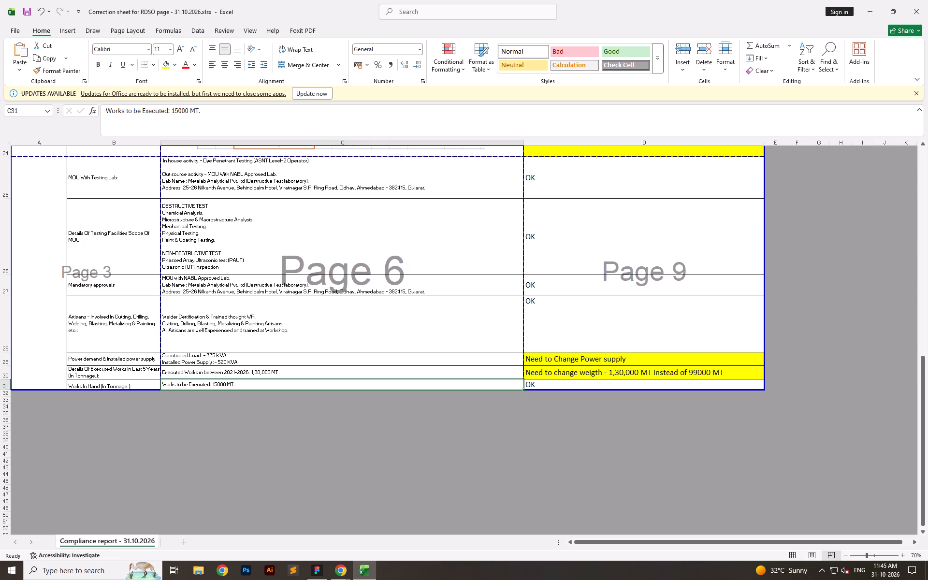
pyautogui.hotkey('alt', 'Tab')
# Check the remark on executed works tonnage in the sheet against the Details Of Executed Works card on the web page.
pyautogui.hotkey('alt', 'Tab')
pyautogui.click(568, 378)
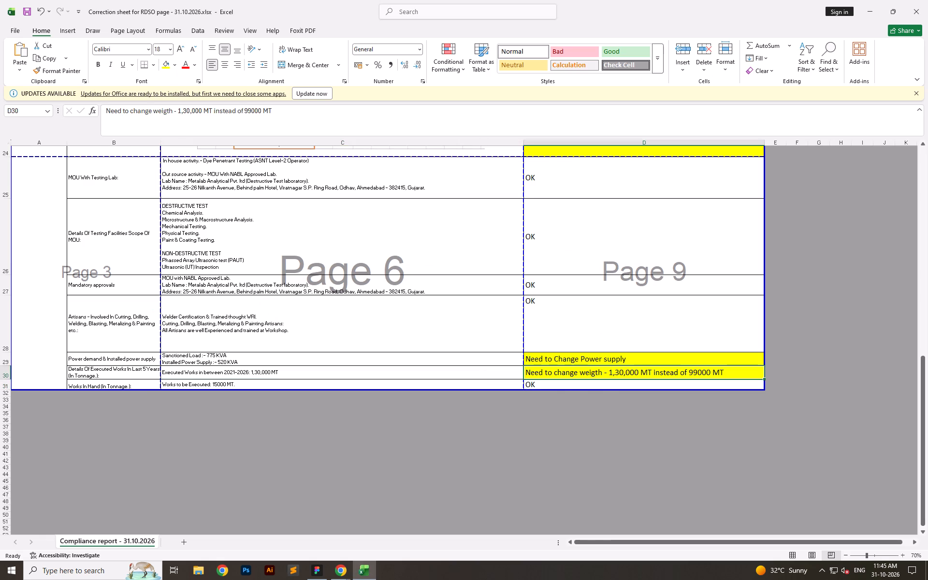
pyautogui.hotkey('alt', 'Tab')
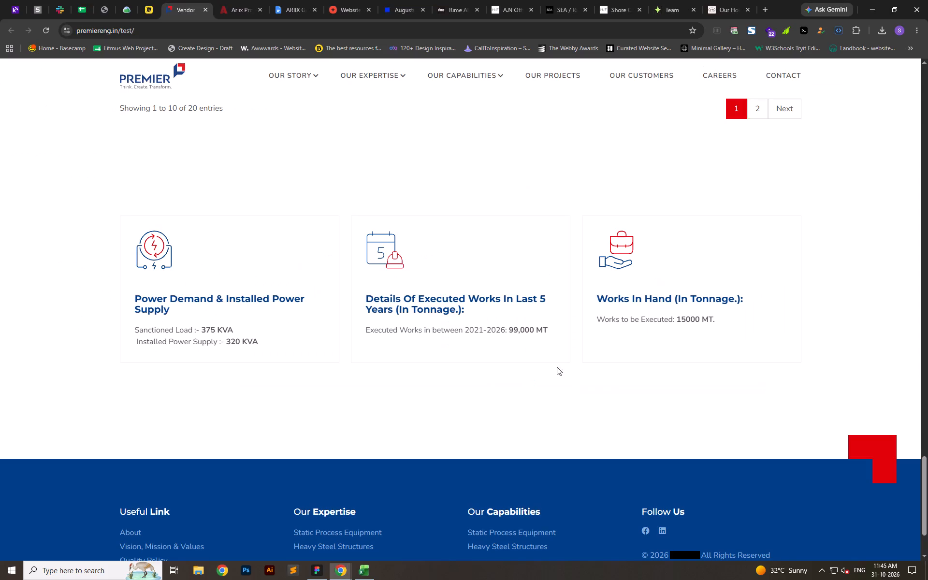
pyautogui.hotkey('alt', 'Tab')
pyautogui.hotkey('alt', 'Tab')
# Reread the highlighted remarks in the Excel correction sheet from the last row back to the first.
pyautogui.hotkey('alt', 'Tab')
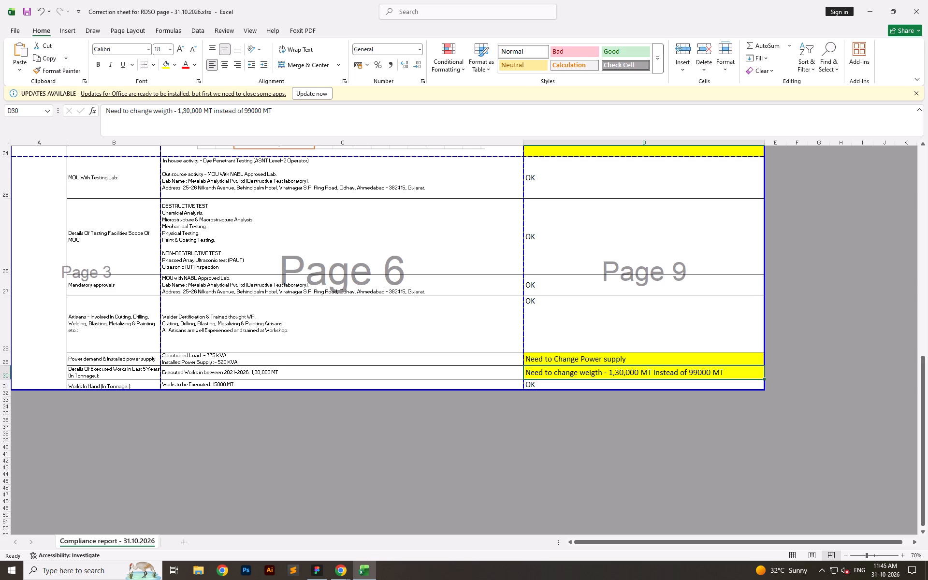
pyautogui.scroll(8, 490, 347)
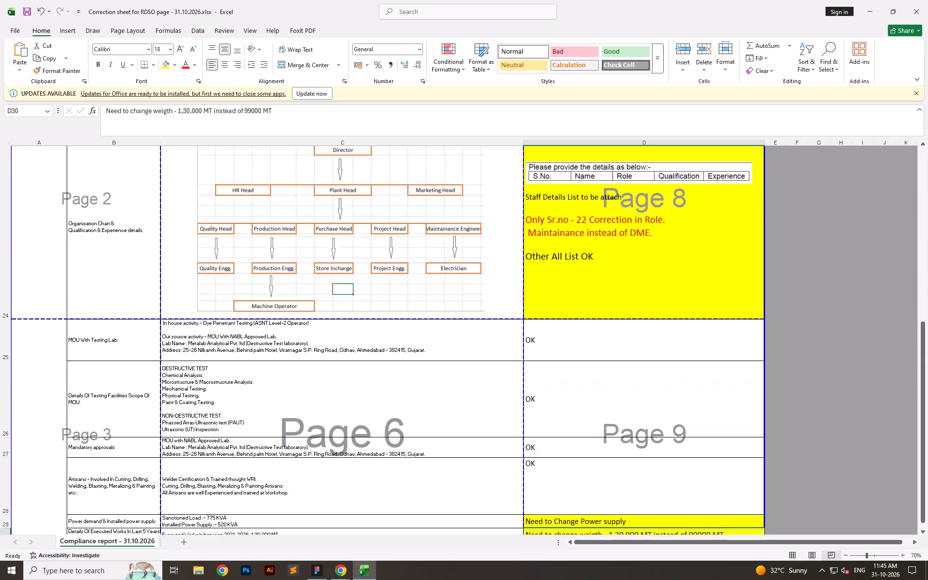
pyautogui.scroll(7, 442, 345)
pyautogui.scroll(4, 297, 266)
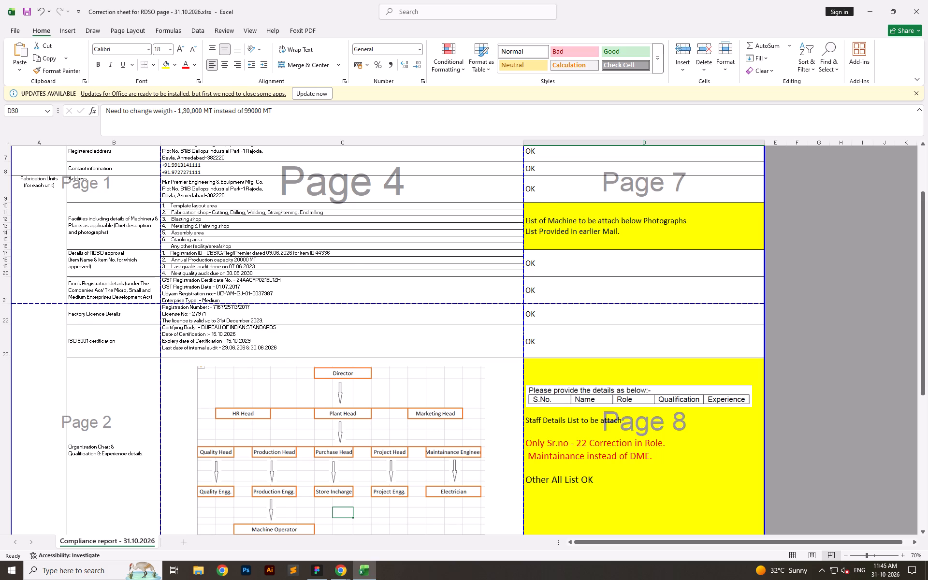
pyautogui.scroll(6, 691, 362)
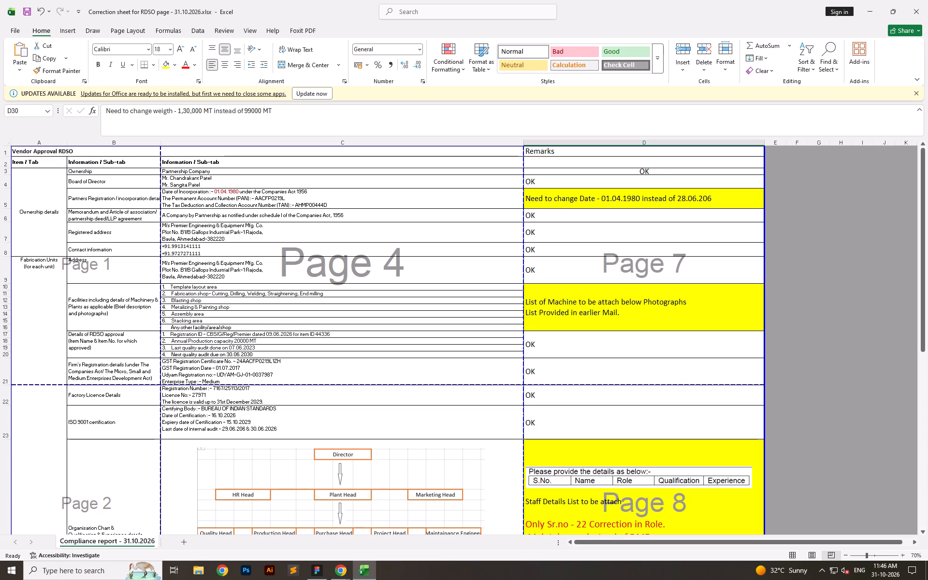
# In File Explorer, open the PREMIER_WEBSITE folder inside PREMIER under A_CLIENTS on the ss-2026 network share.
pyautogui.click(196, 571)
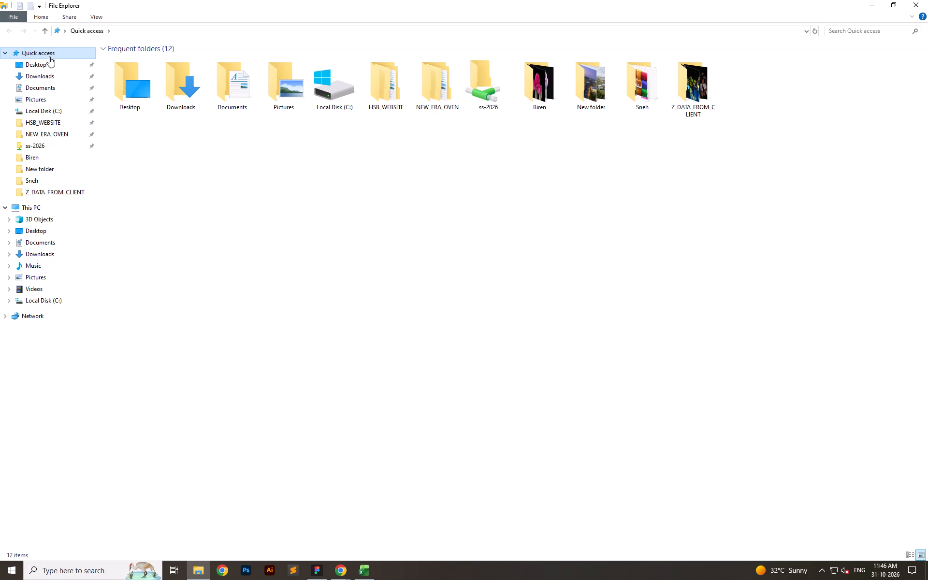
pyautogui.click(40, 136)
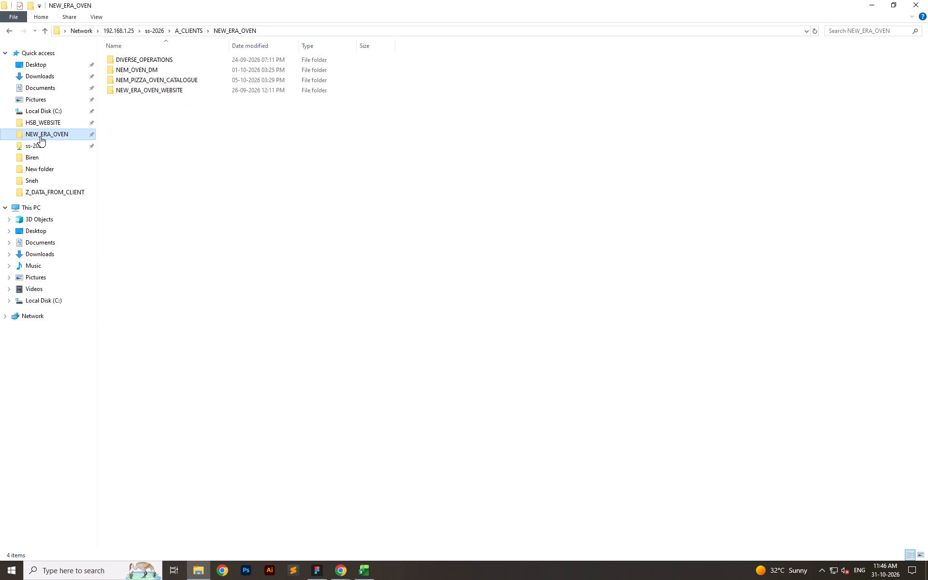
pyautogui.click(50, 149)
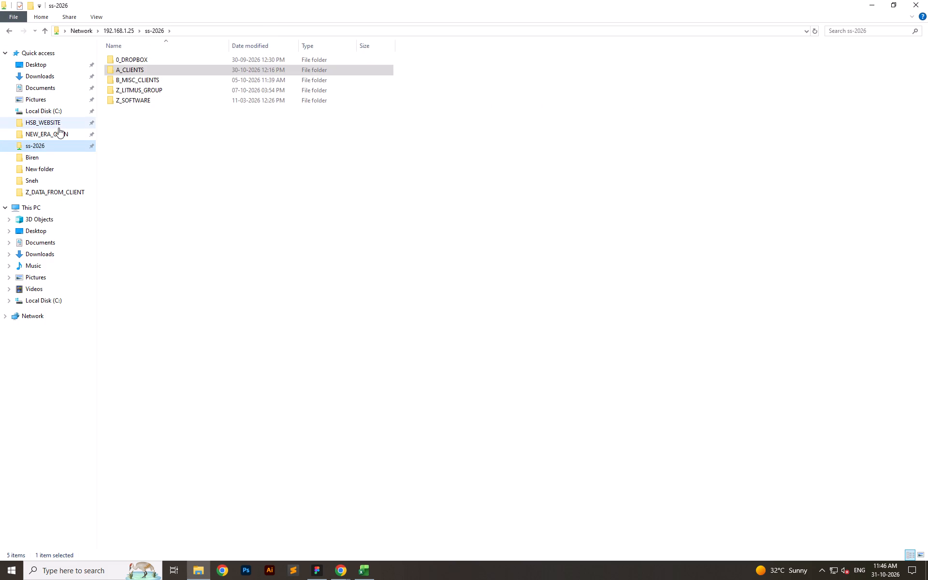
pyautogui.click(58, 128)
pyautogui.click(224, 29)
pyautogui.click(187, 31)
pyautogui.click(215, 176)
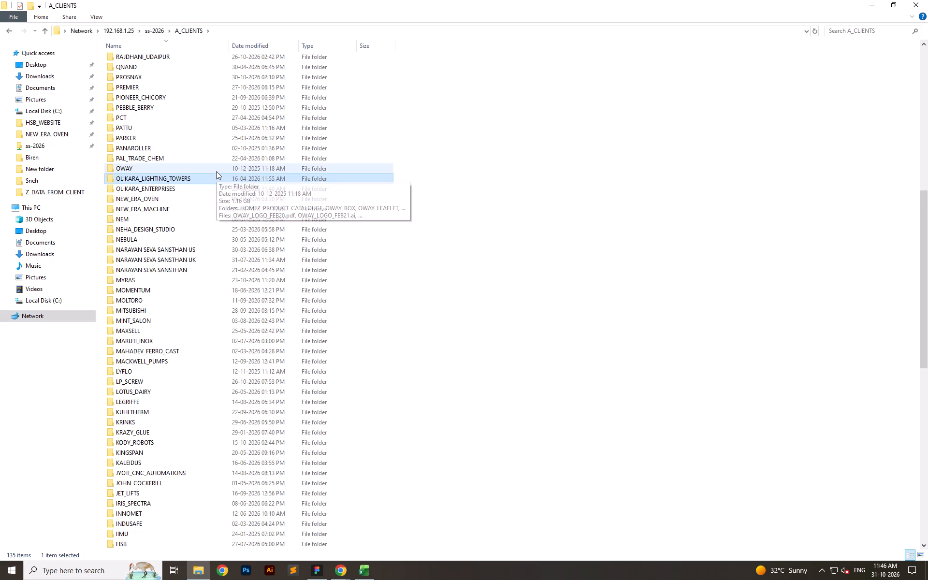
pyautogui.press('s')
pyautogui.click(216, 169)
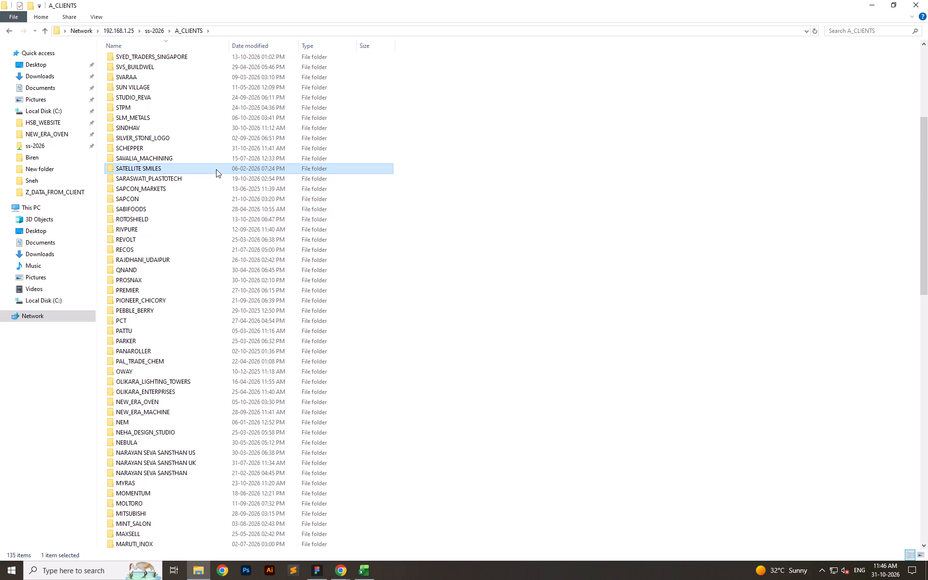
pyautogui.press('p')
pyautogui.doubleClick(153, 289)
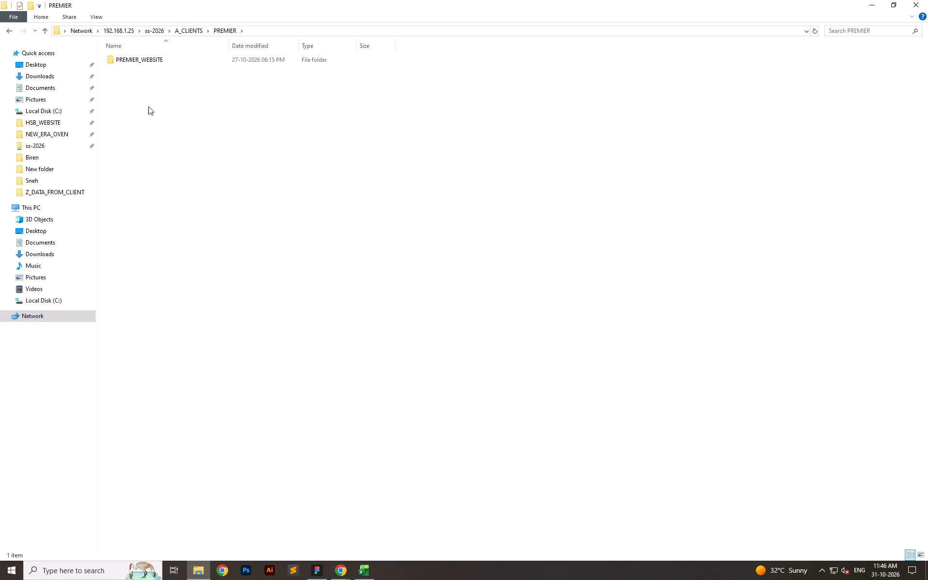
pyautogui.click(156, 51)
pyautogui.doubleClick(156, 57)
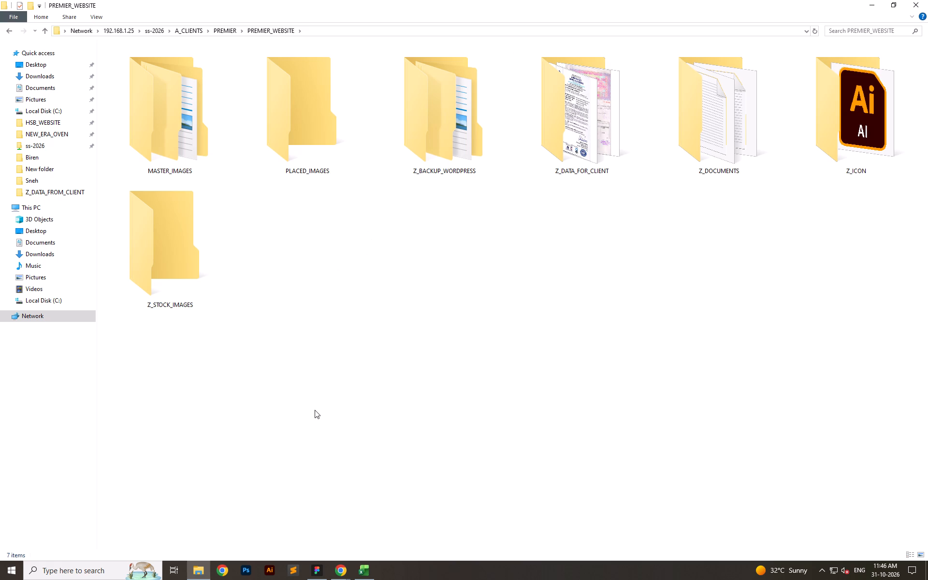
# Look at the contents of the 291026 backup folder in Z_BACKUP_WORDPRESS and return to PREMIER_WEBSITE.
pyautogui.doubleClick(457, 135)
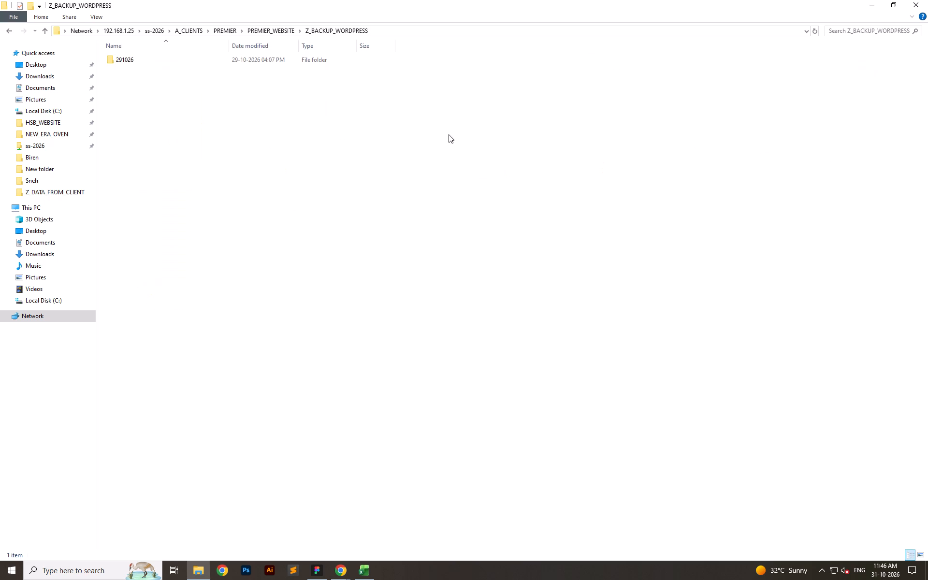
pyautogui.doubleClick(176, 60)
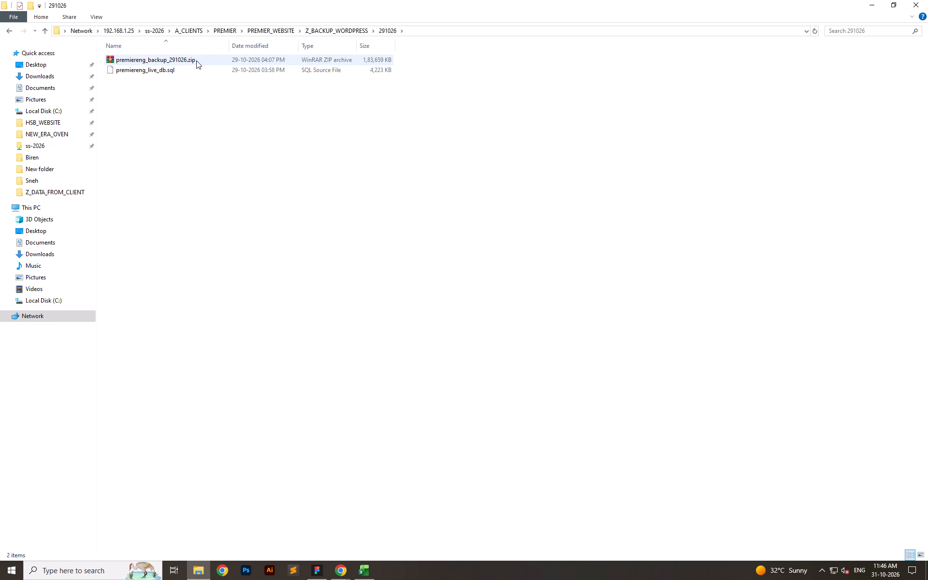
pyautogui.click(358, 28)
pyautogui.click(277, 30)
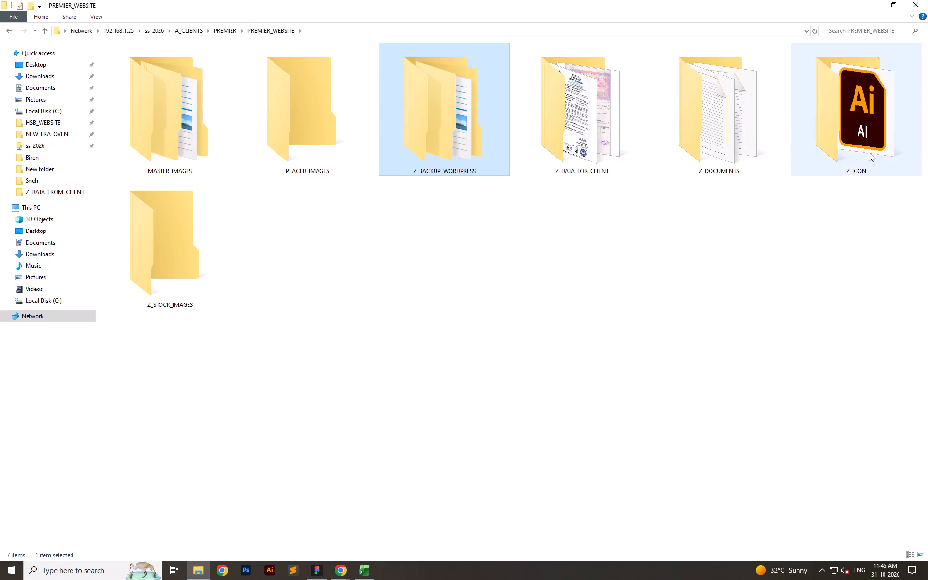
# Open the credentials.txt file from the Z_DOCUMENTS folder.
pyautogui.doubleClick(752, 139)
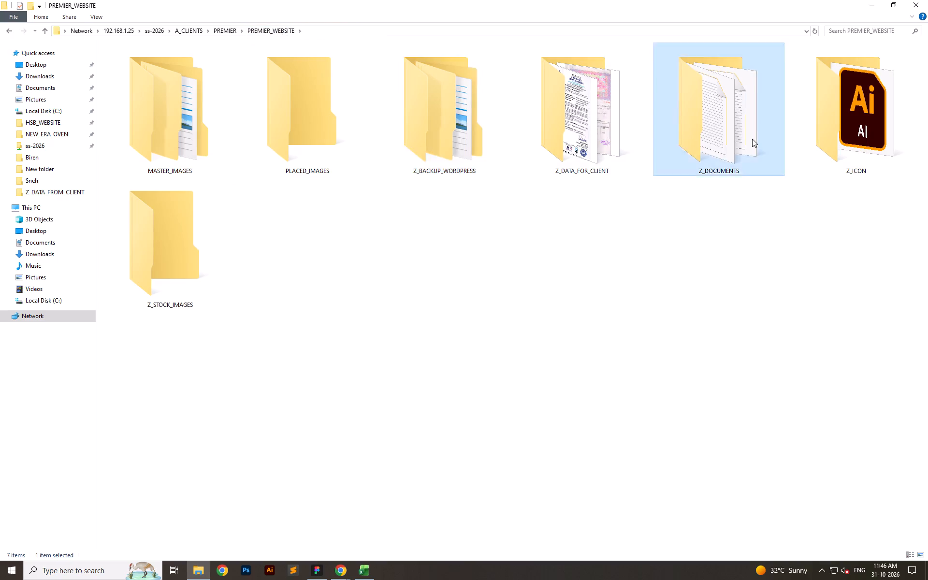
pyautogui.click(191, 70)
pyautogui.click(159, 59)
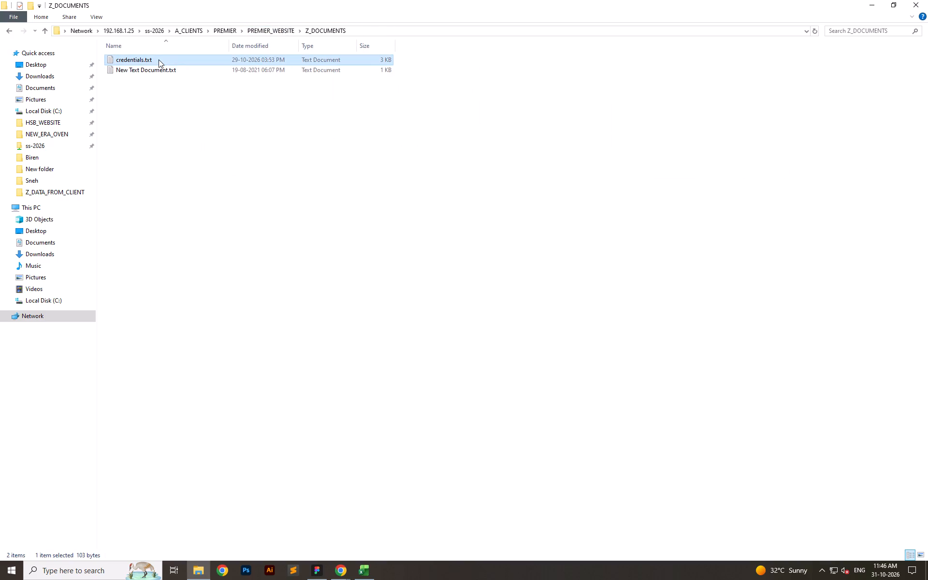
pyautogui.doubleClick(159, 59)
# Find the premiereng.in live server details in the credentials file and copy the complete Backend Url.
pyautogui.scroll(-12, 533, 345)
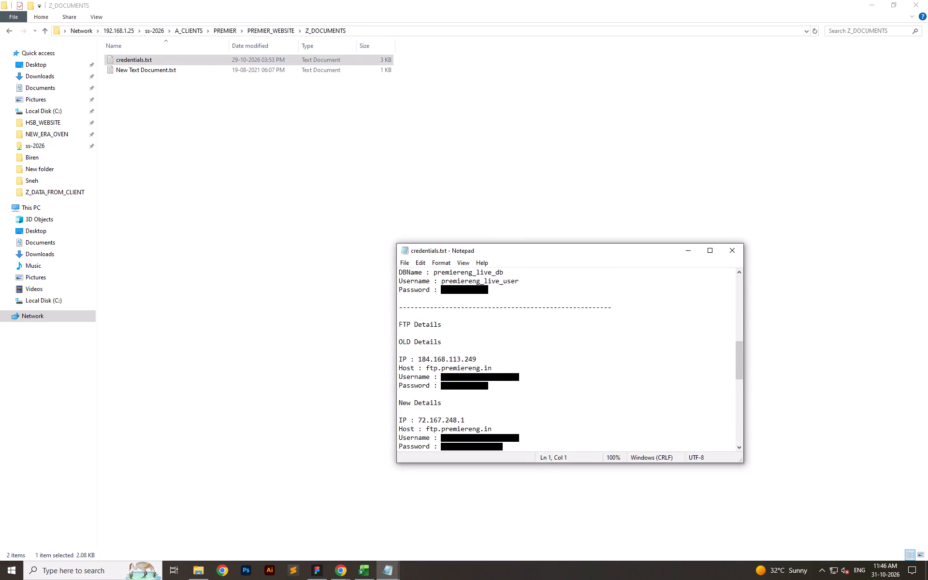
pyautogui.scroll(-19, 581, 399)
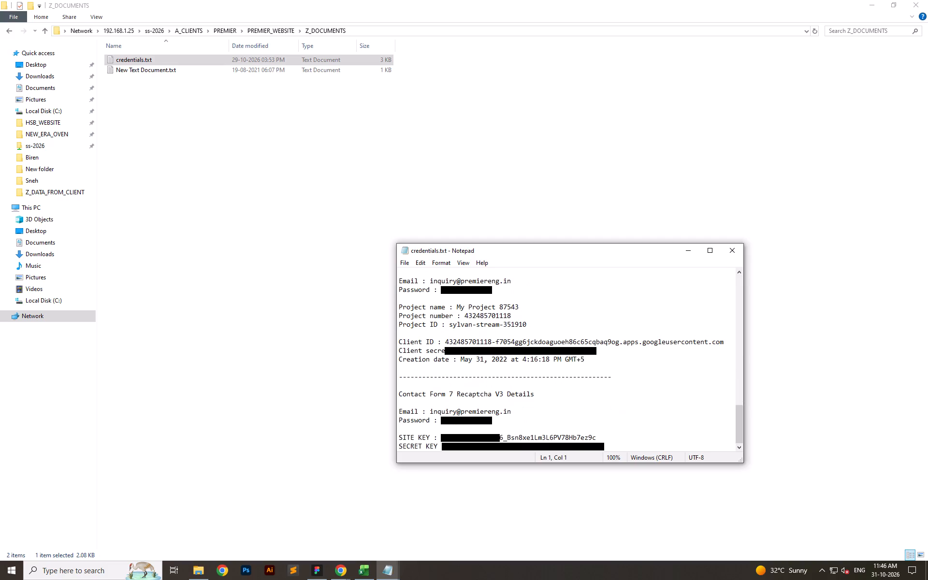
pyautogui.scroll(15, 569, 401)
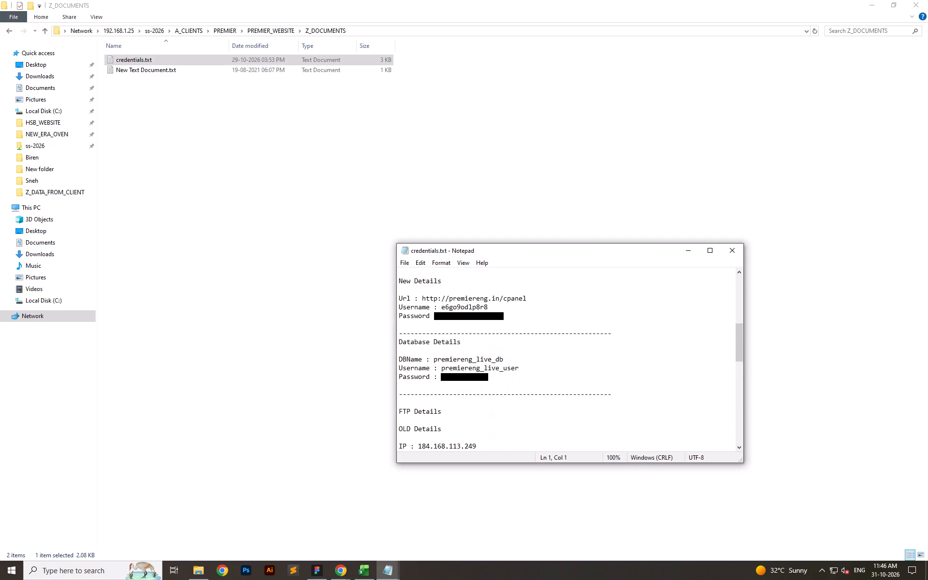
pyautogui.scroll(10, 573, 393)
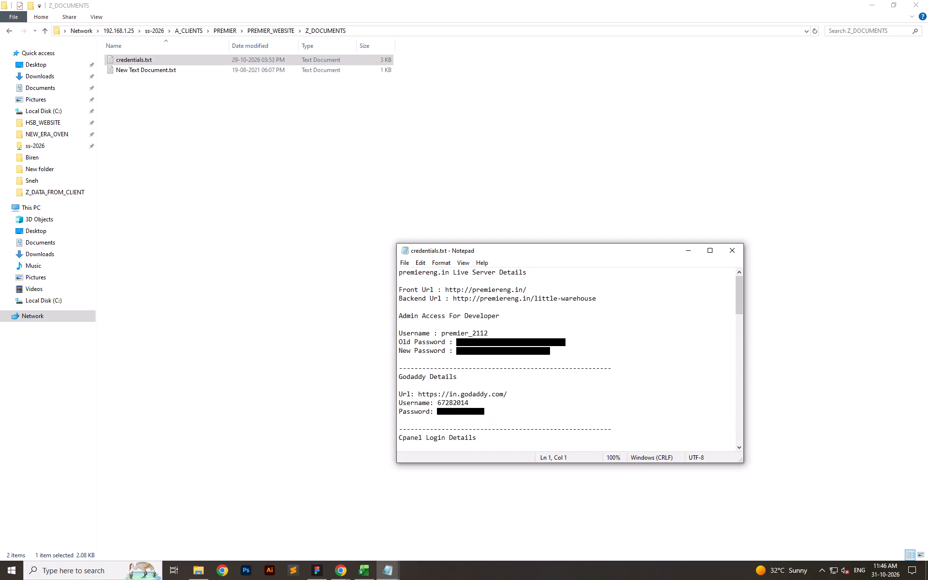
pyautogui.scroll(2, 573, 393)
pyautogui.moveTo(601, 295); pyautogui.dragTo(457, 294)
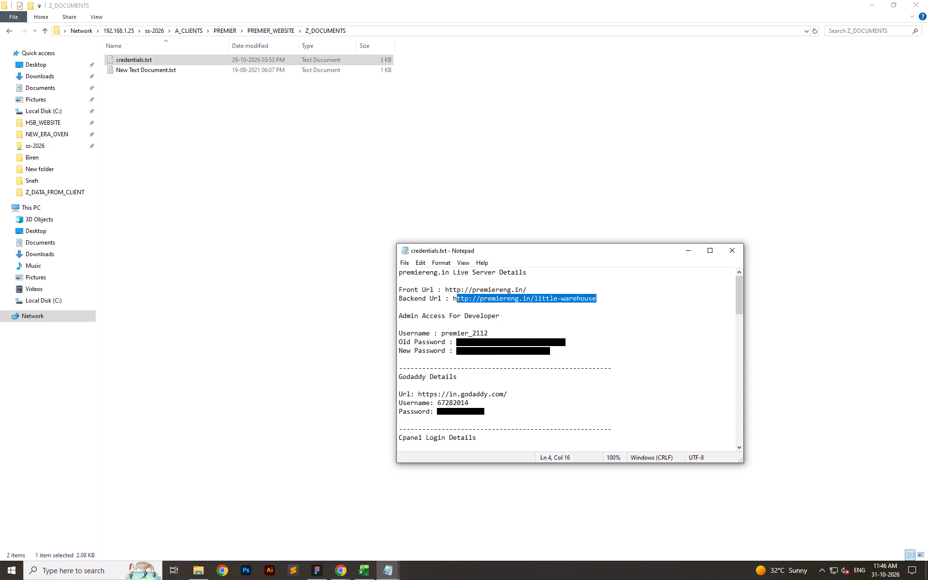
pyautogui.moveTo(457, 294); pyautogui.dragTo(453, 294)
pyautogui.hotkey('ctrl', 'c')
# Switch to the Chrome window showing the Vendor Approval RDSO page and open the copied premiereng.in backend address in a new tab.
pyautogui.hotkey('alt', 'Tab')
pyautogui.hotkey('alt', 'Tab')
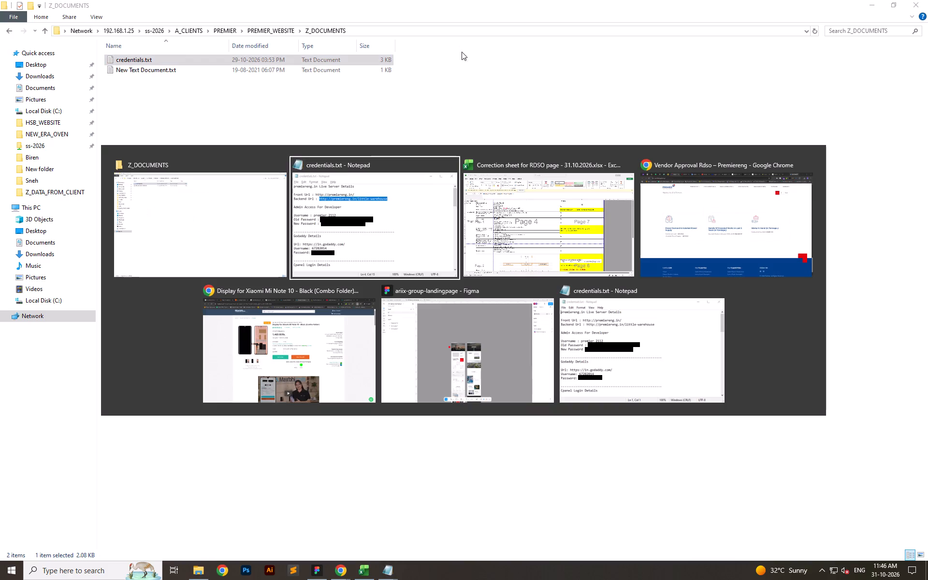
pyautogui.hotkey('alt', 'Tab')
pyautogui.hotkey('alt', 'Tab')
pyautogui.click(767, 12)
pyautogui.hotkey('ctrl', 'v')
pyautogui.press('Return')
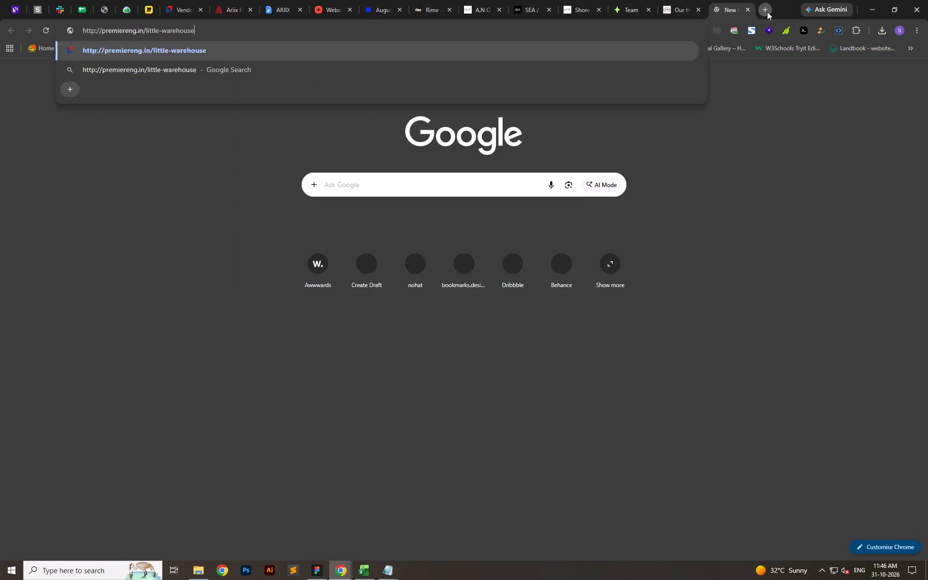
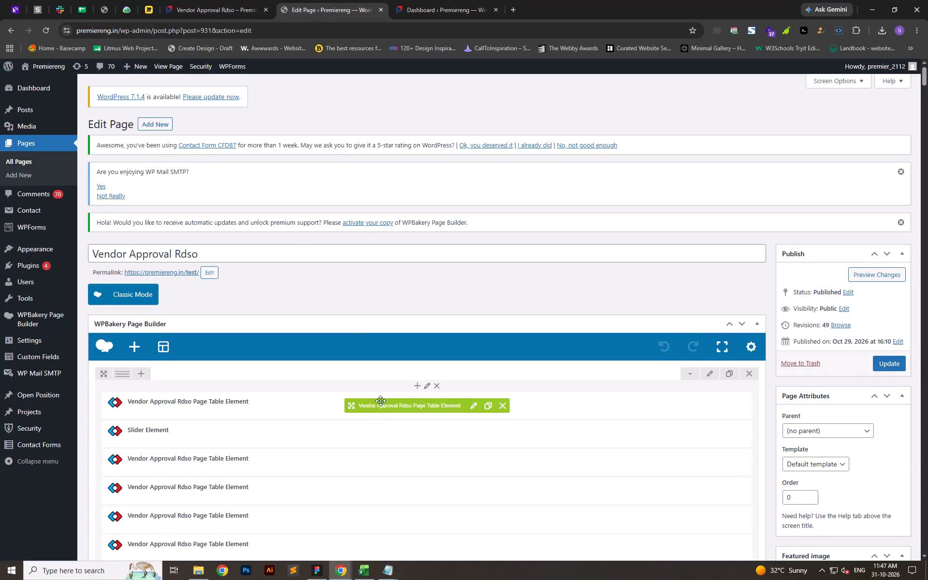
# Change the Date of Incorporation in the first table element's Table Content to 01.04.1980, save the element and update the page.
pyautogui.click(476, 403)
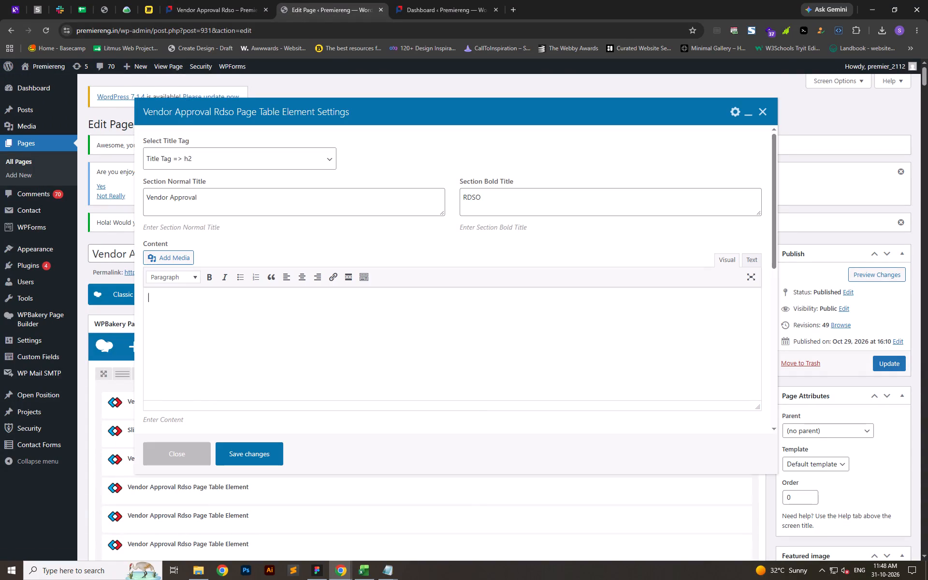
pyautogui.scroll(-5, 373, 341)
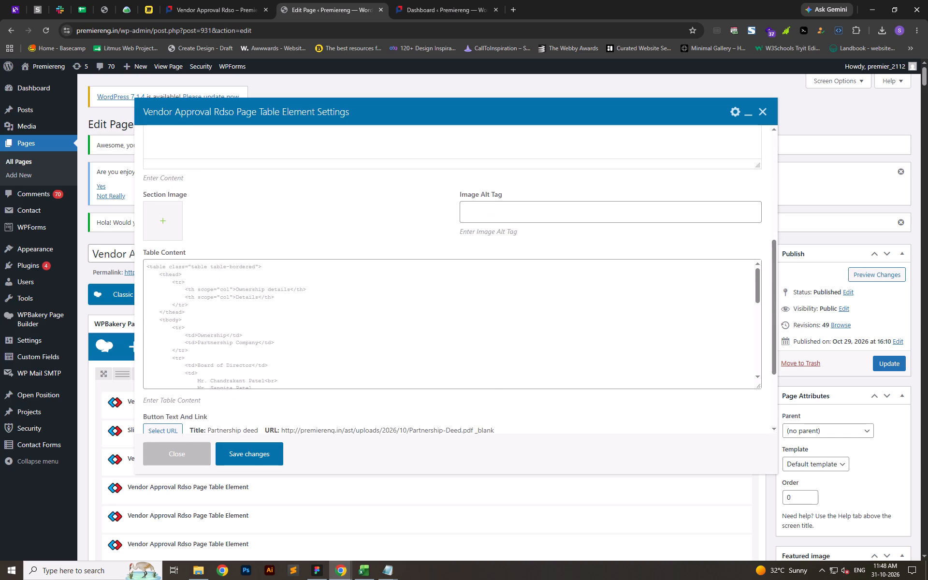
pyautogui.click(310, 318)
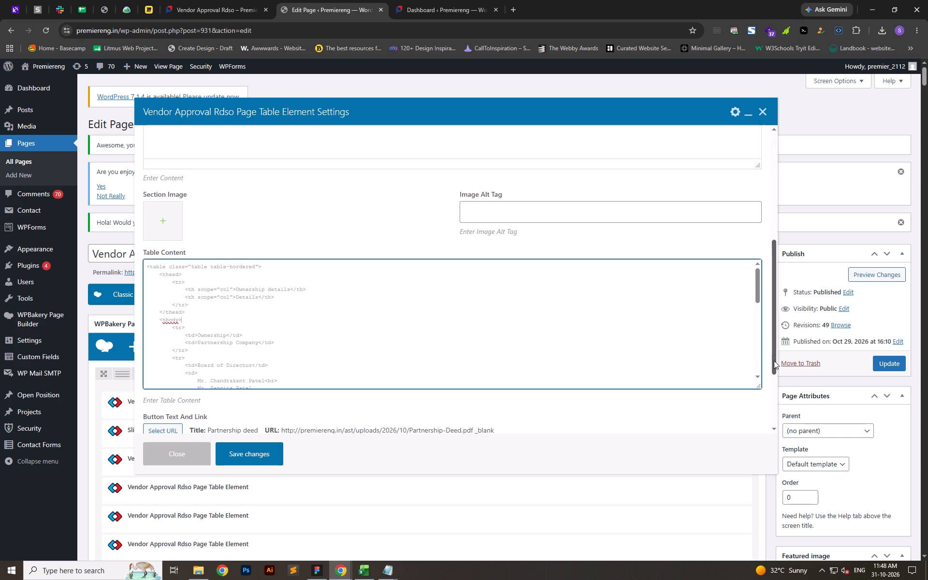
pyautogui.moveTo(759, 386); pyautogui.dragTo(753, 506)
pyautogui.scroll(-2, 401, 321)
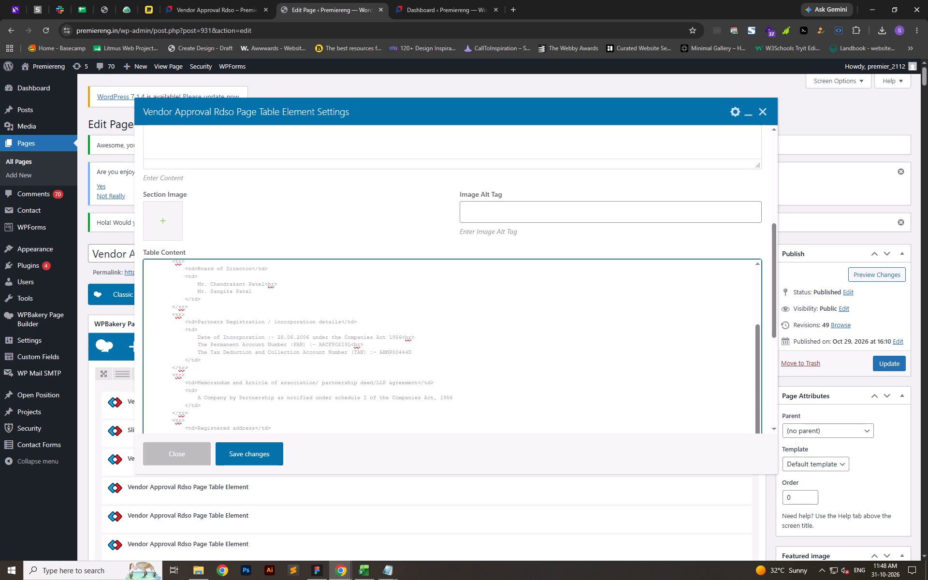
pyautogui.moveTo(308, 338); pyautogui.dragTo(288, 342)
pyautogui.moveTo(288, 342); pyautogui.dragTo(278, 339)
pyautogui.hotkey('ctrl', 'v')
pyautogui.click(260, 462)
pyautogui.click(880, 359)
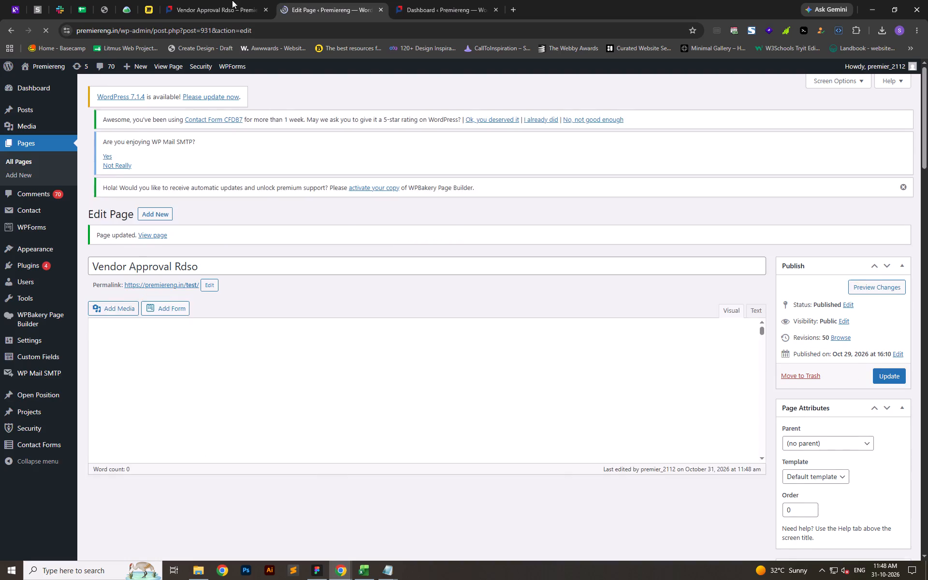
# Hard-reload the live Vendor Approval RDSO page and check the Date of Incorporation in the Ownership details table.
pyautogui.click(224, 0)
pyautogui.scroll(20, 451, 259)
pyautogui.scroll(5, 451, 259)
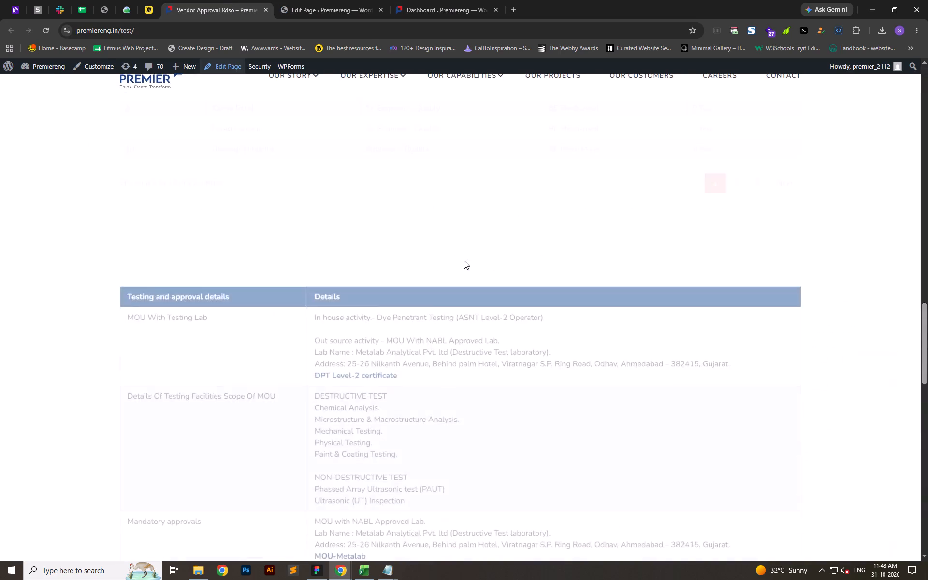
pyautogui.scroll(20, 464, 261)
pyautogui.scroll(20, 464, 261)
pyautogui.hotkey('ctrl', 'shift', 'r')
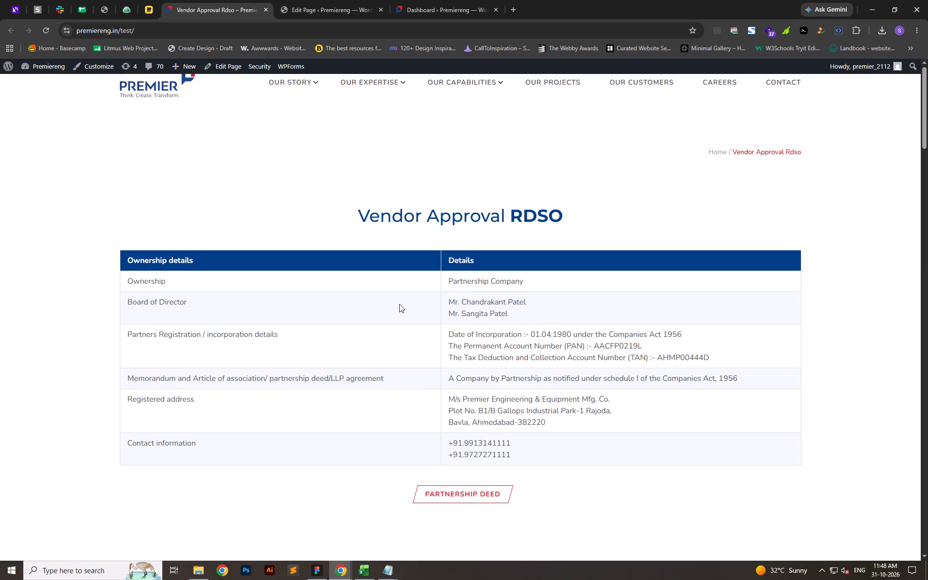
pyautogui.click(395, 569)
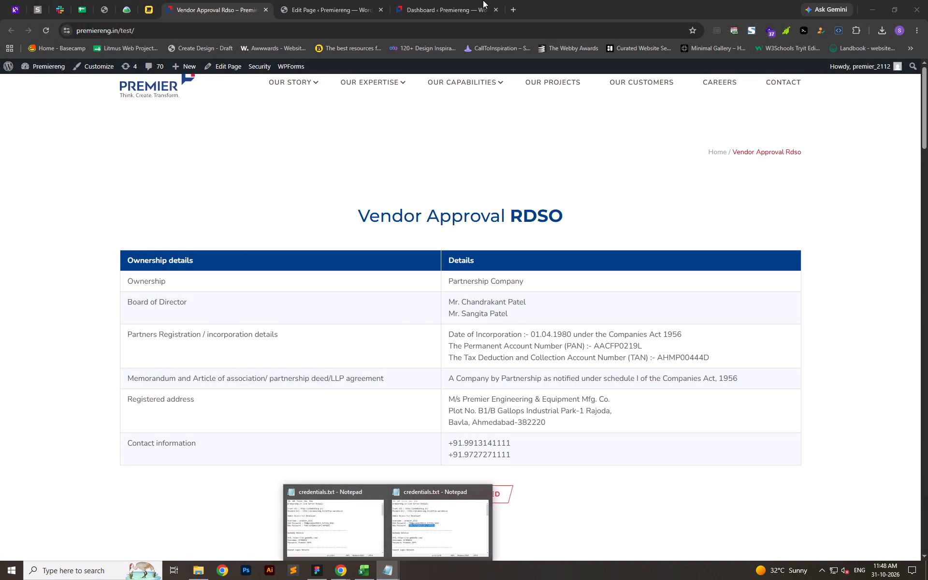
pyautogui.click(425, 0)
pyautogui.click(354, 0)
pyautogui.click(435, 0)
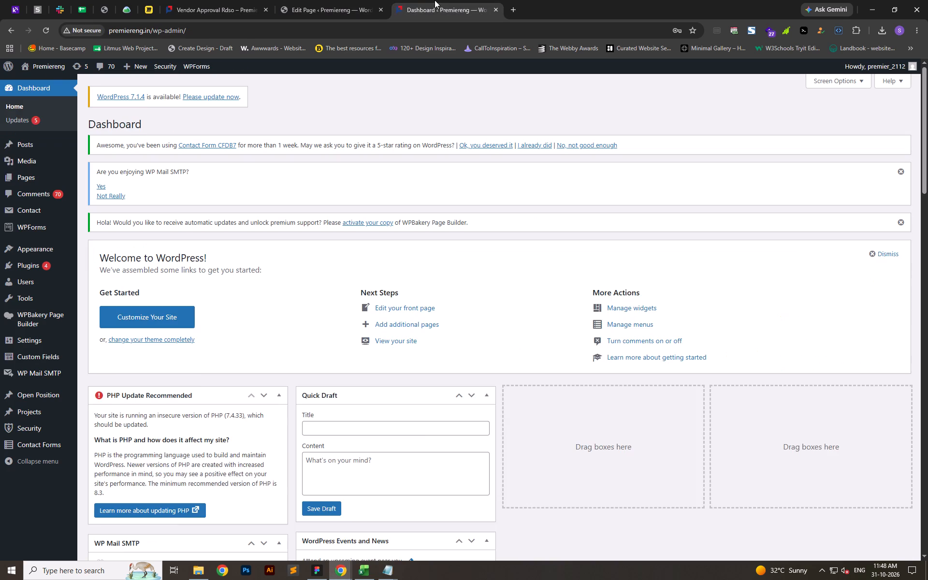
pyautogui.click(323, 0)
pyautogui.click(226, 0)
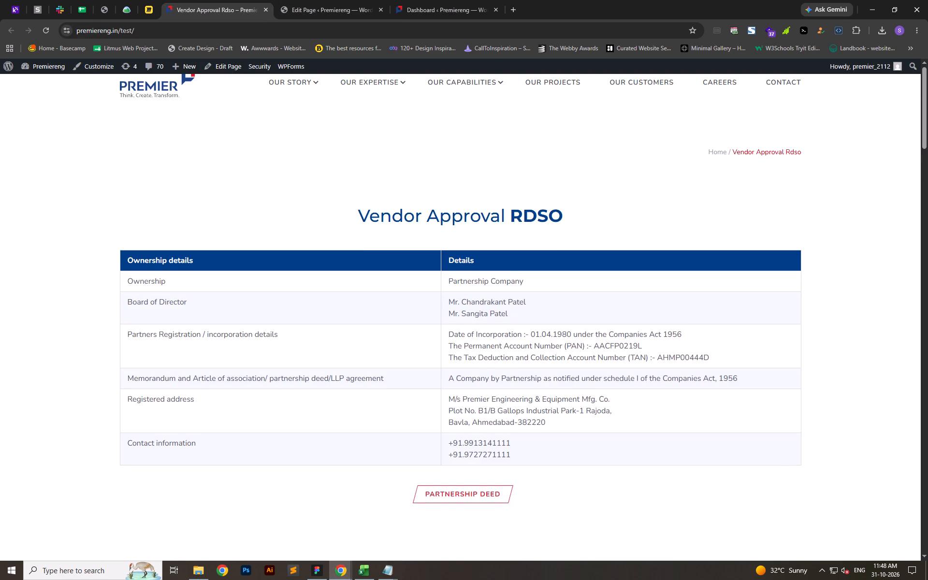
# Read the next highlighted remarks in the Excel correction sheet, on the machine list and the staff details list.
pyautogui.scroll(-3, 515, 414)
pyautogui.click(374, 572)
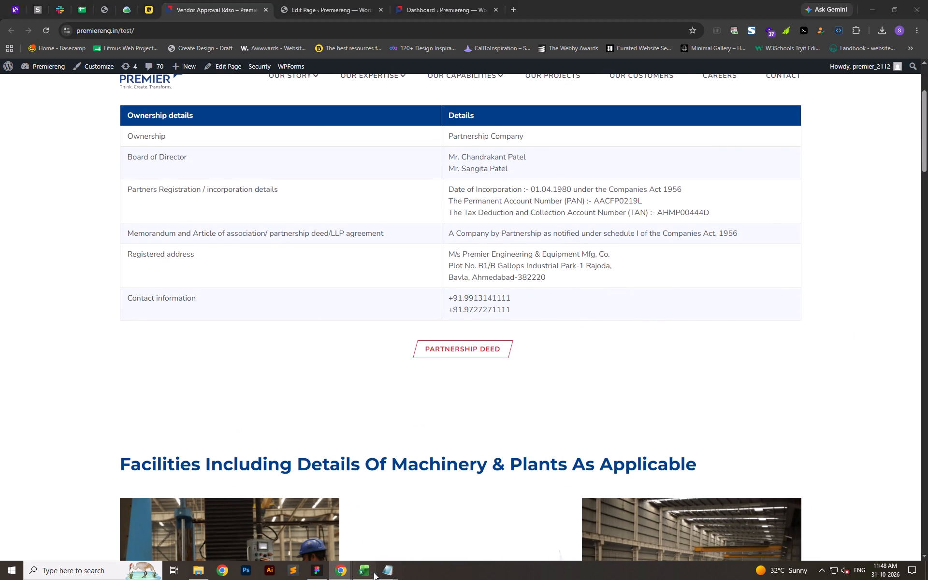
pyautogui.scroll(-2, 623, 377)
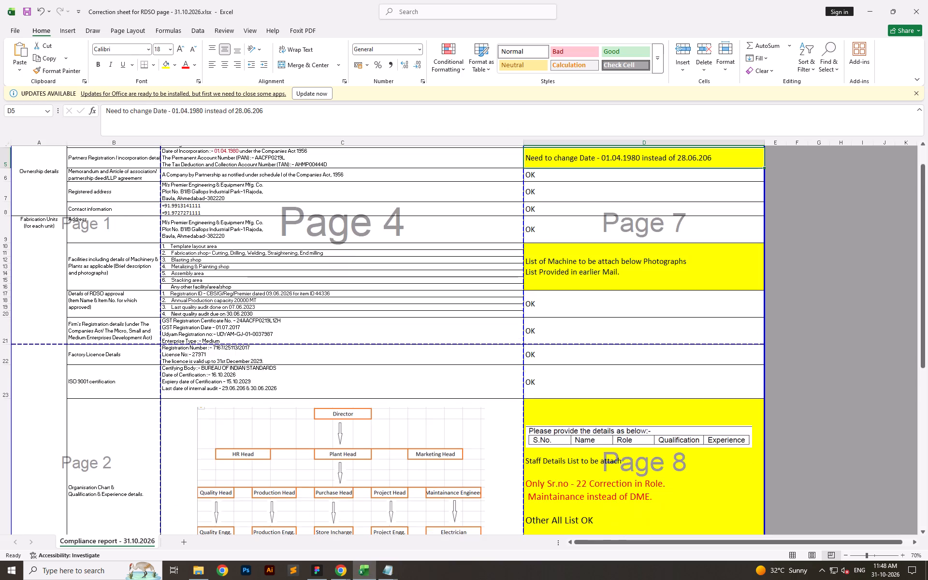
pyautogui.scroll(-3, 595, 435)
pyautogui.click(563, 445)
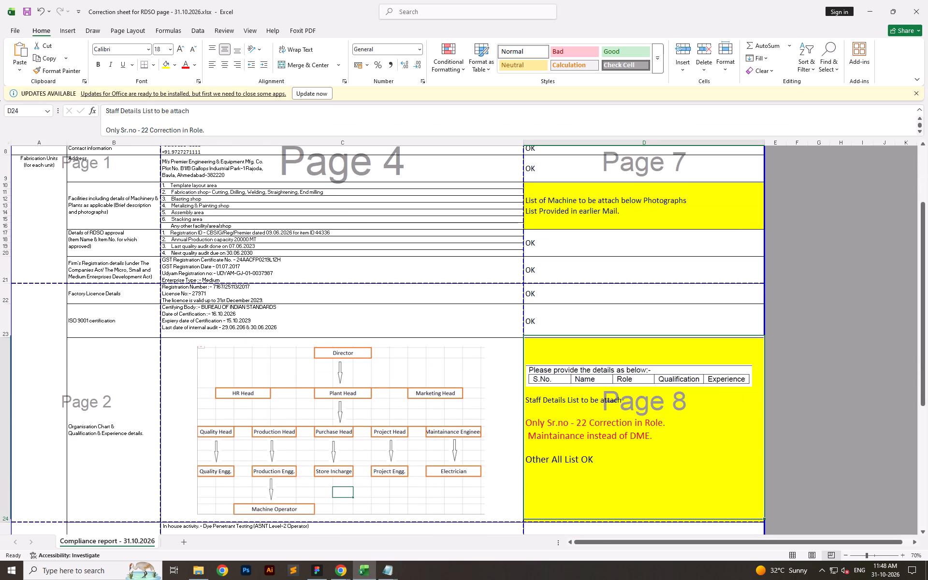
# Back in Chrome, compare the page builder's element order with the live page's facilities slider and Fabrication Units table.
pyautogui.hotkey('alt', 'Tab')
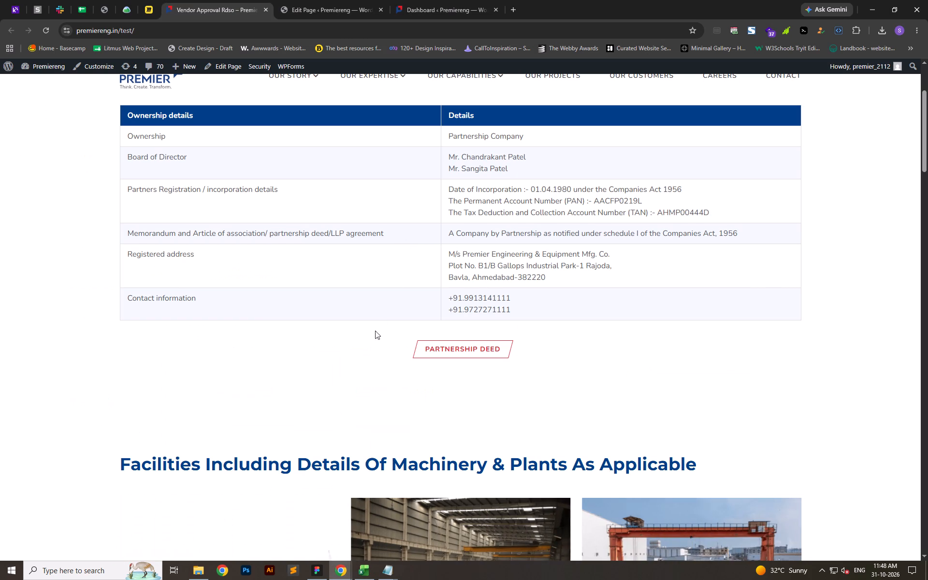
pyautogui.click(316, 0)
pyautogui.scroll(-2, 207, 493)
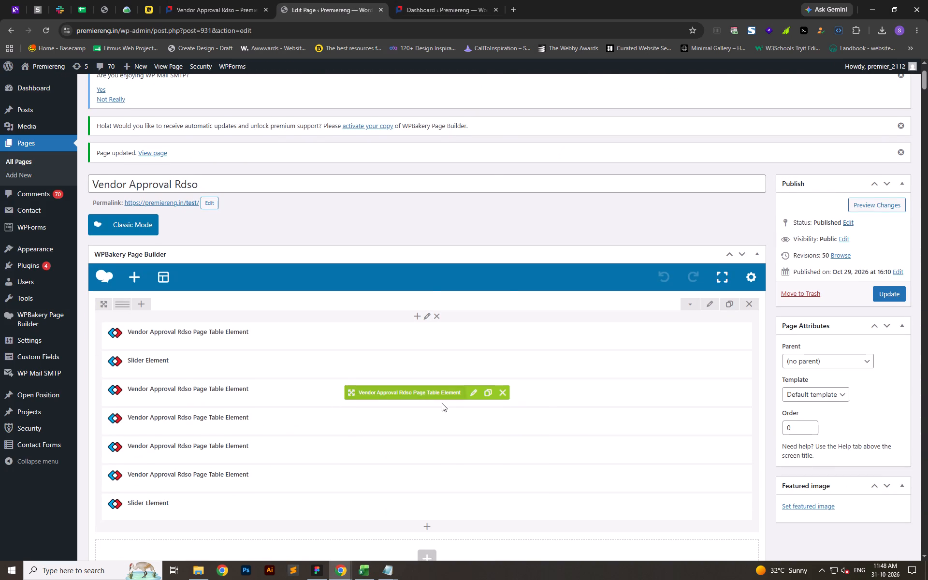
pyautogui.click(182, 0)
pyautogui.scroll(-7, 531, 313)
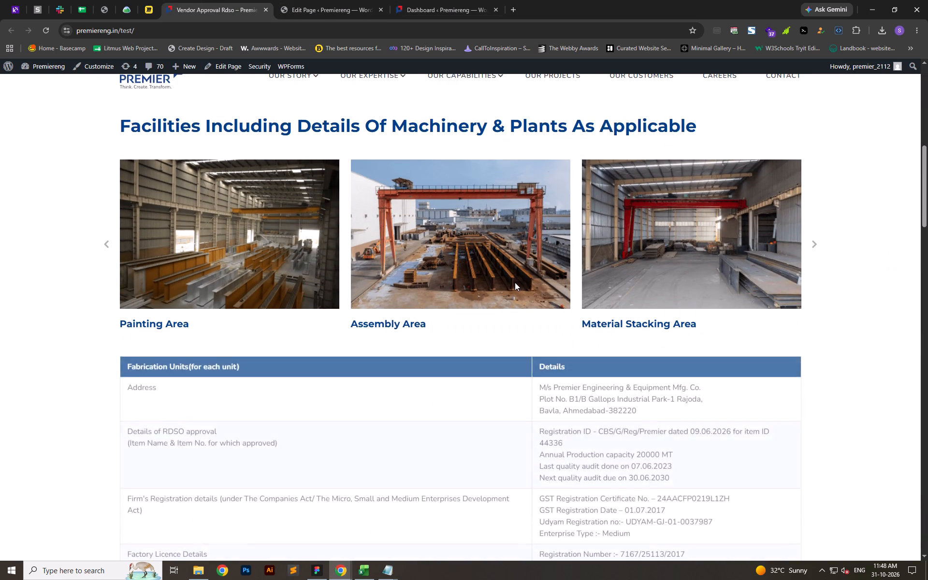
pyautogui.scroll(-3, 515, 282)
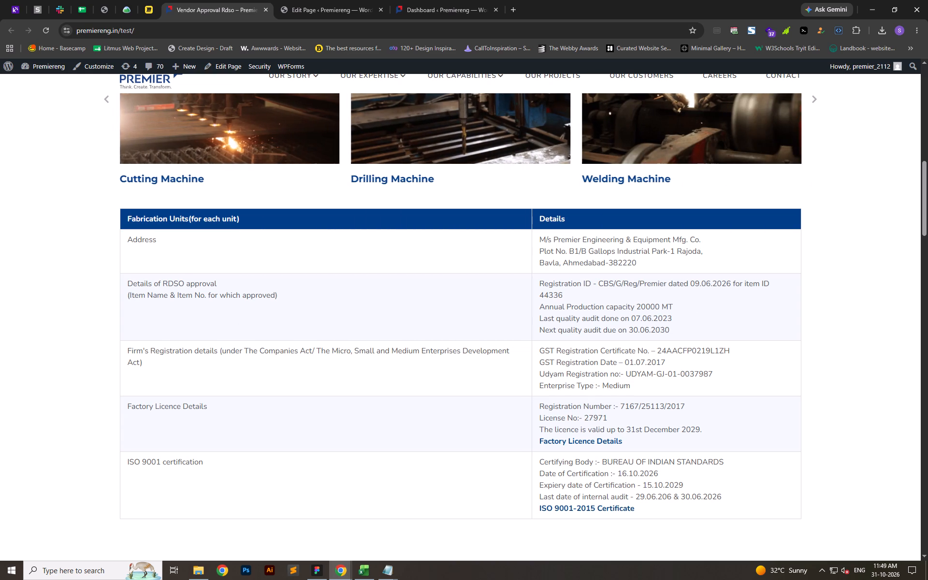
pyautogui.click(324, 0)
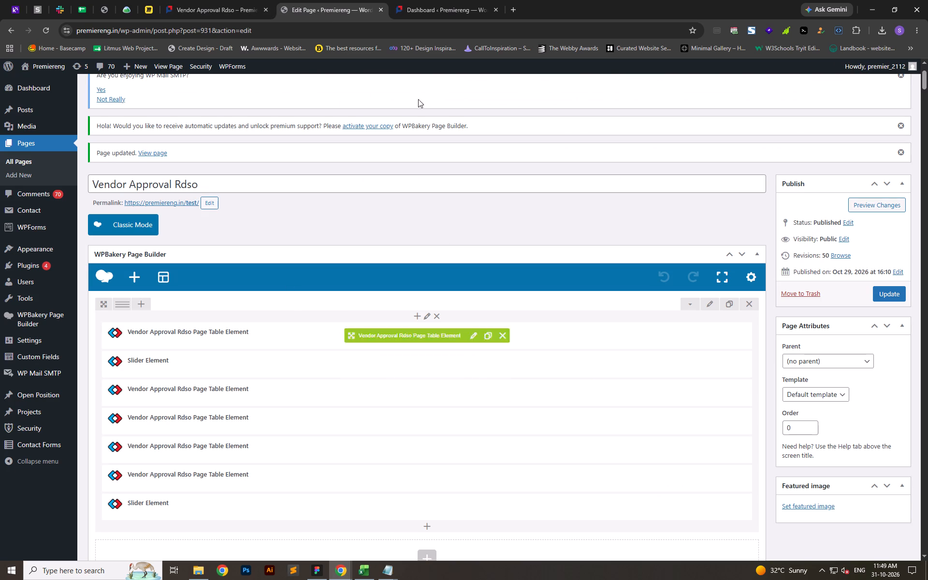
pyautogui.click(355, 0)
pyautogui.click(187, 0)
pyautogui.scroll(2, 525, 319)
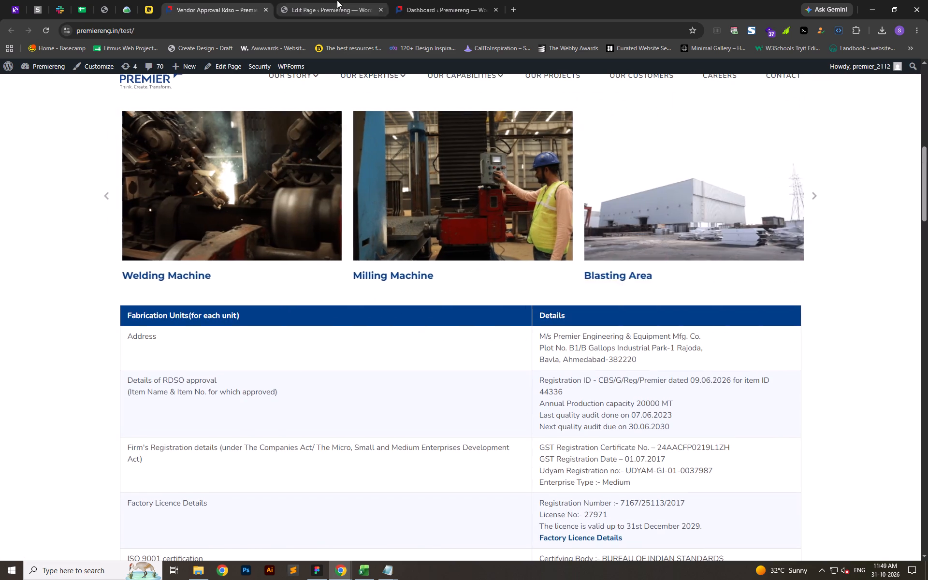
# Open the settings of the Vendor Approval Rdso Page Table Element directly below the first Slider Element.
pyautogui.click(339, 0)
pyautogui.click(475, 391)
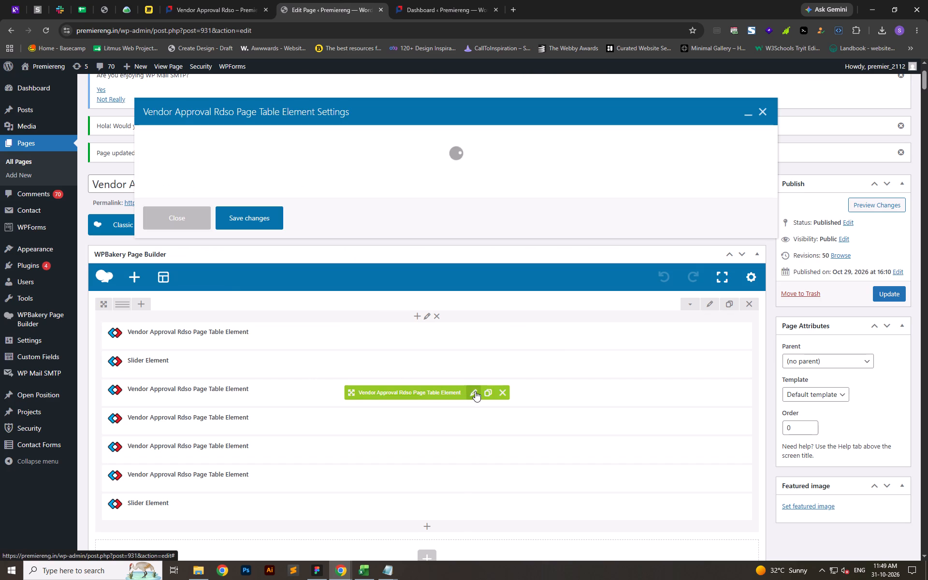
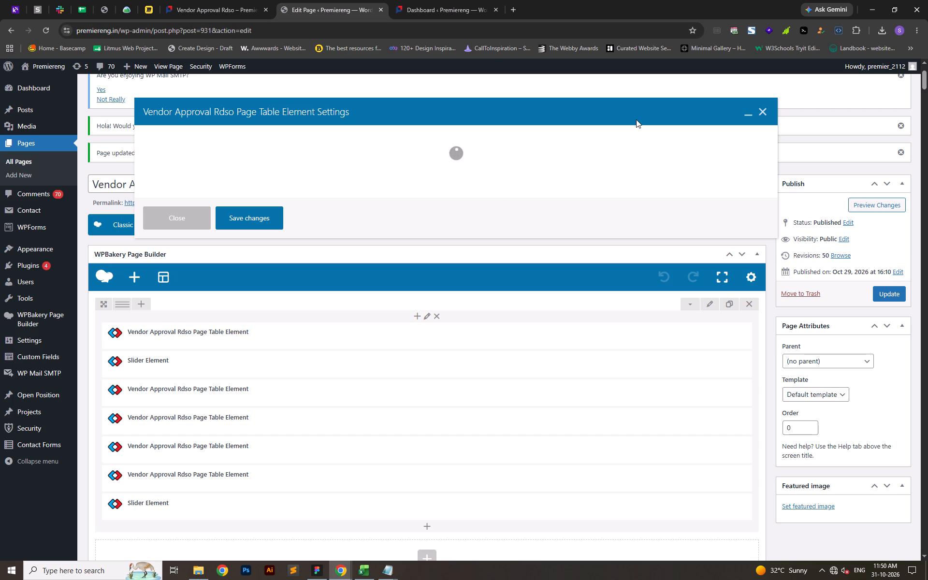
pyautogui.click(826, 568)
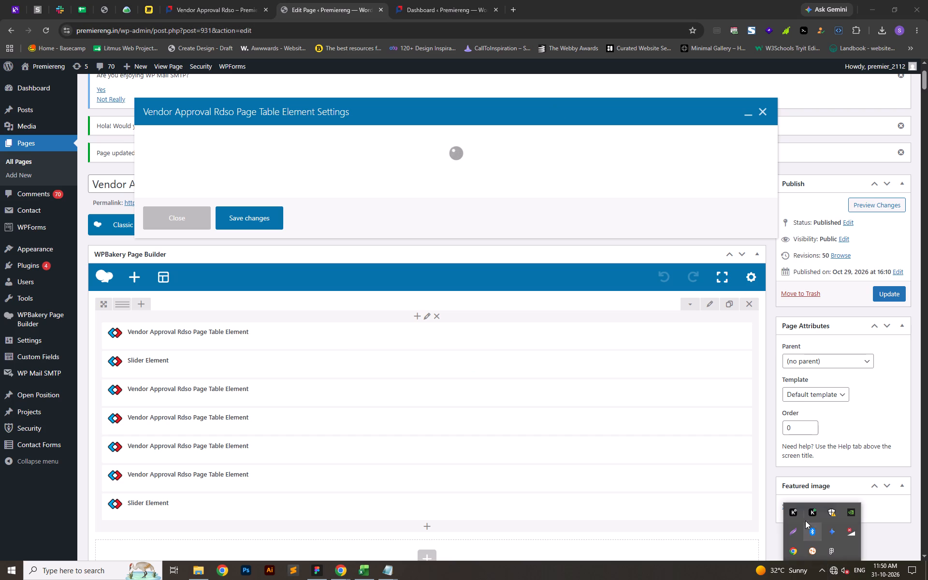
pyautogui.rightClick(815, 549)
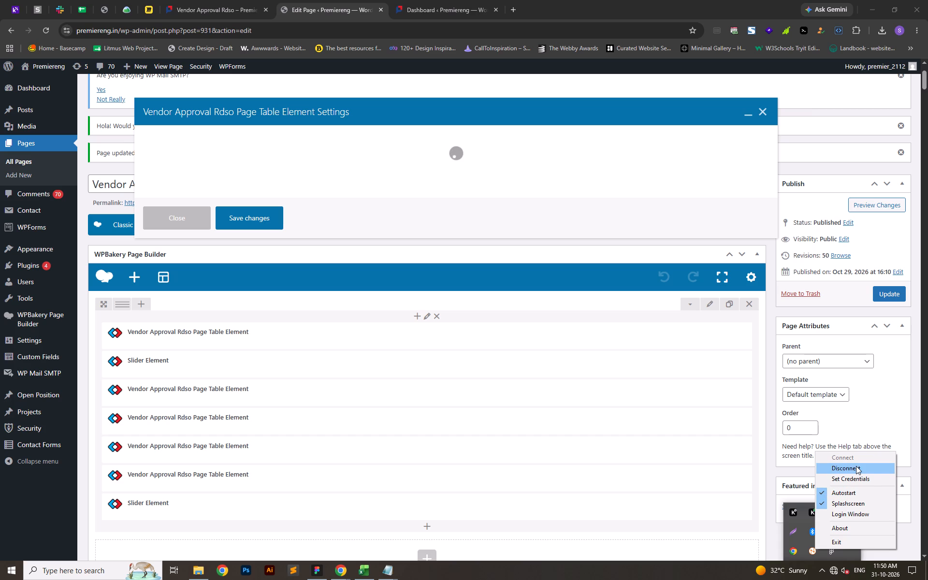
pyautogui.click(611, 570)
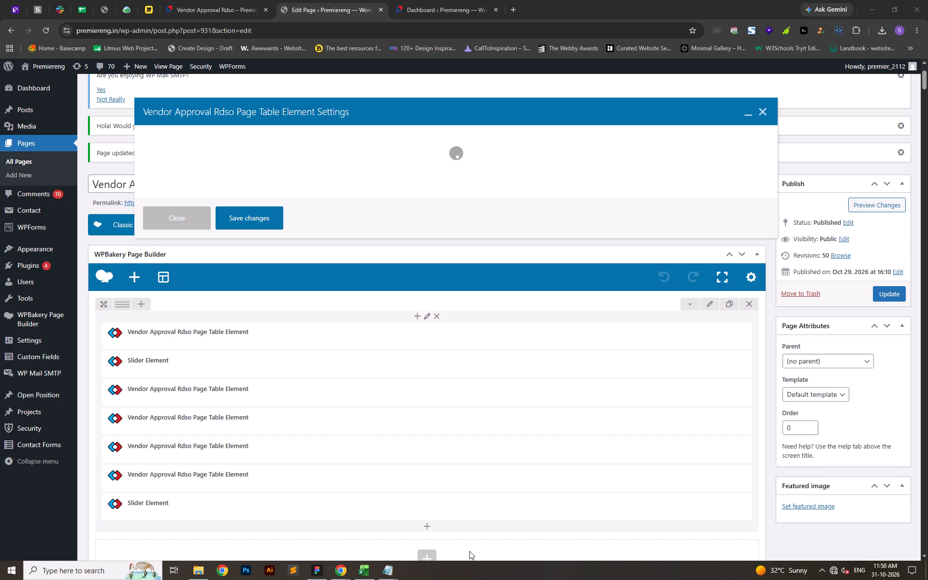
# Close the still-loading Vendor Approval Rdso Page Table Element settings without saving changes.
pyautogui.click(164, 219)
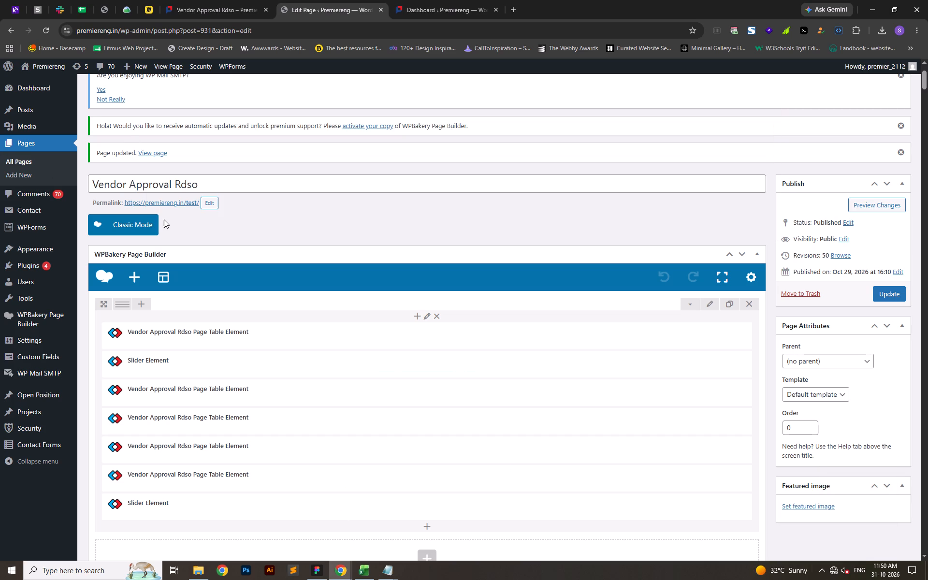
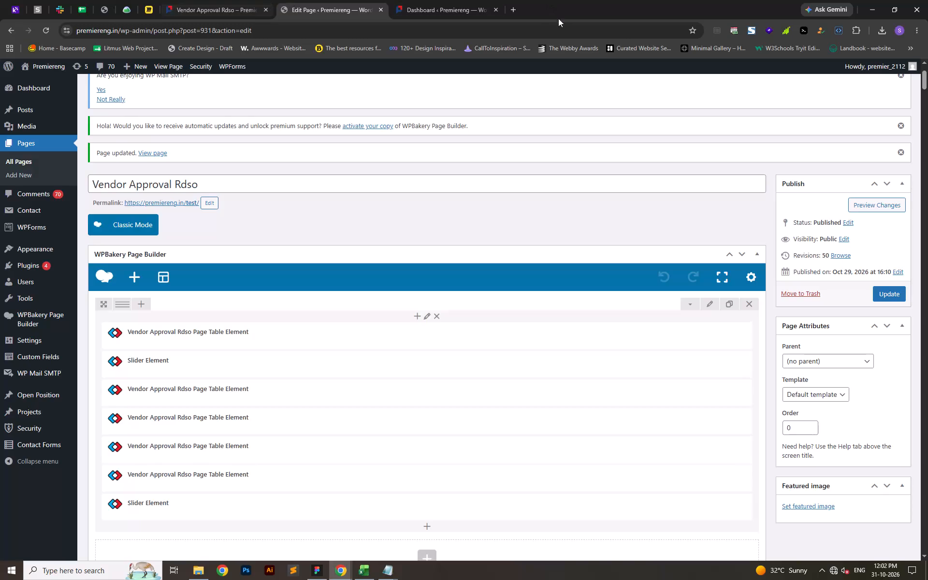
# Open the Ariix Chemicals website, ariixchemicals.com, in a new browser tab.
pyautogui.click(515, 10)
pyautogui.write('arrix')
pyautogui.press('Down')
pyautogui.press('Down')
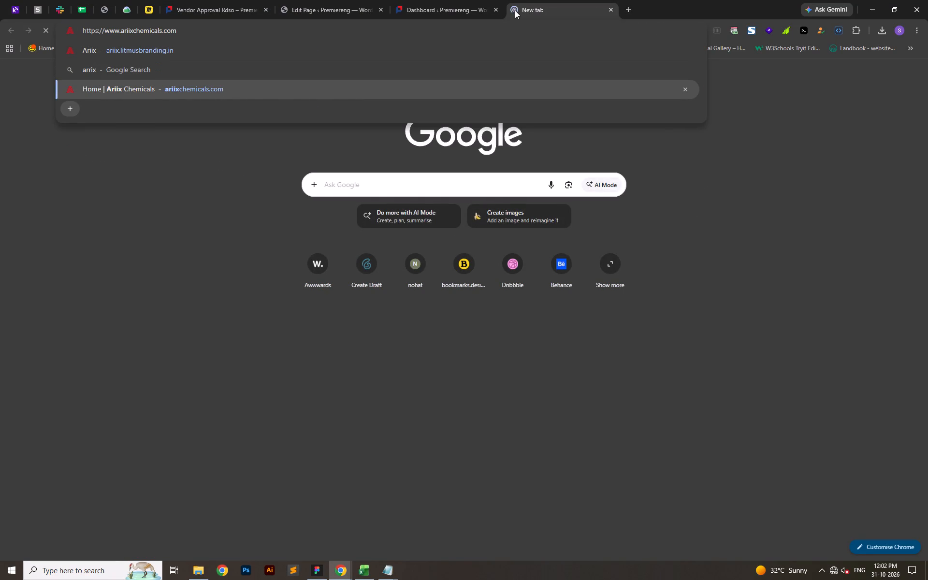
pyautogui.press('Return')
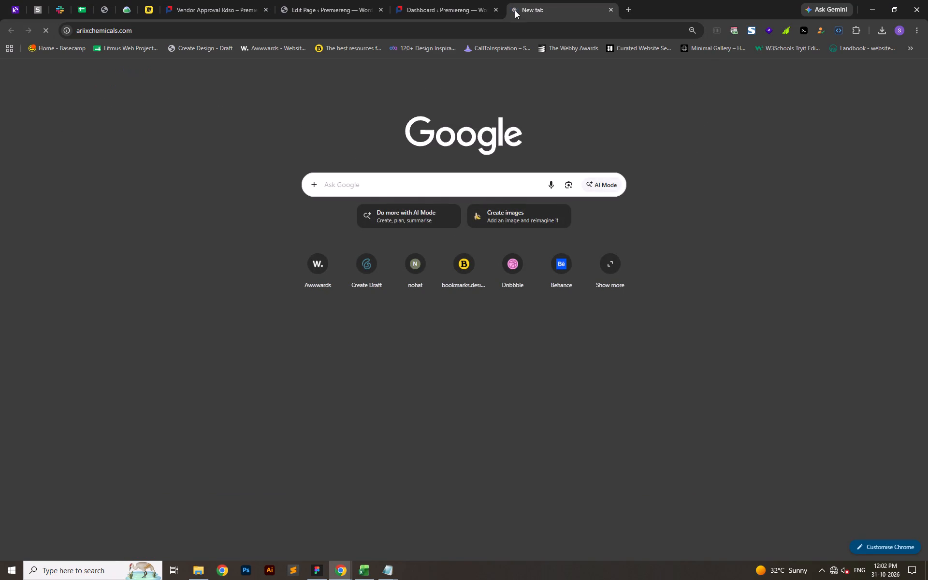
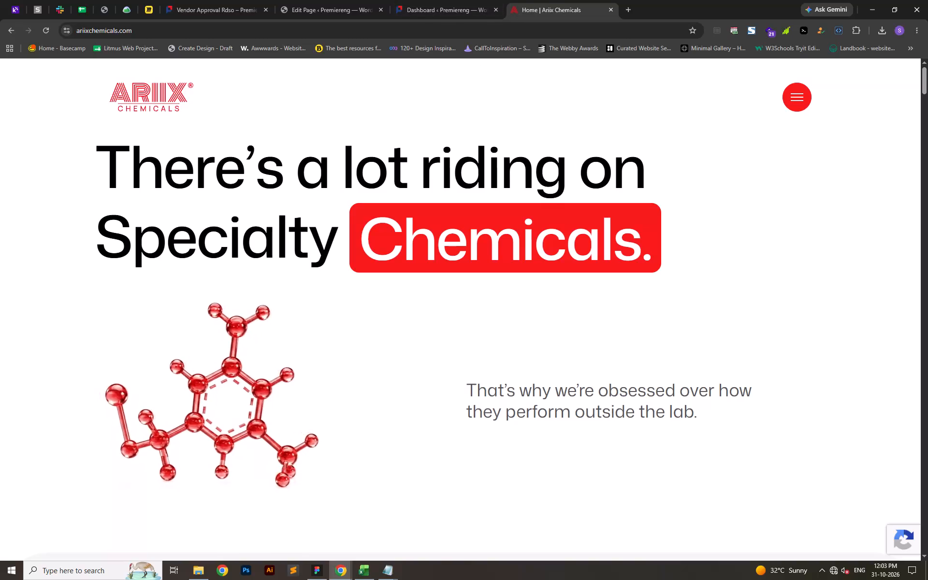
# Look through the Ariix Chemicals home page, examining the sections below the opening headline.
pyautogui.scroll(-5, 278, 198)
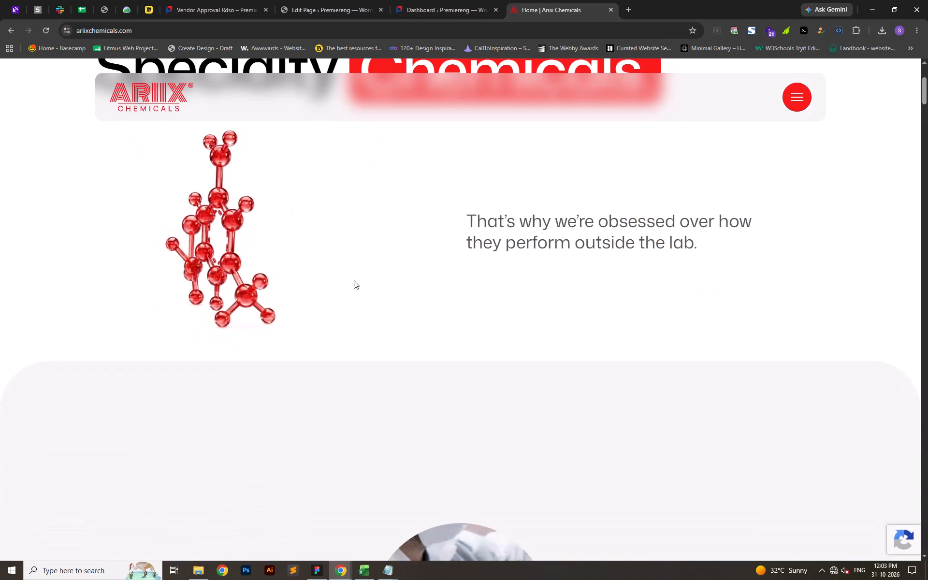
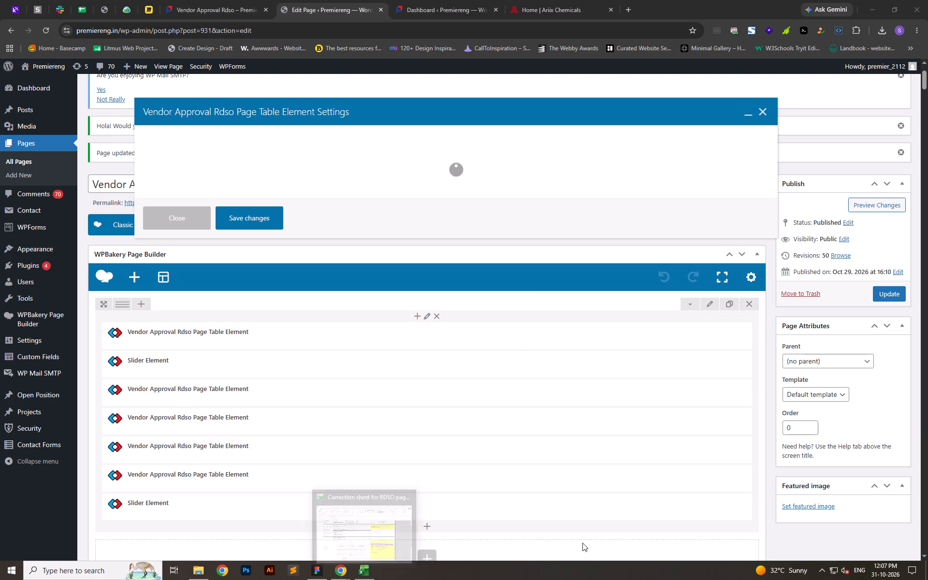
# Duplicate the Address row directly below itself in the table content of the Fabrication Units element, the third element on the page.
pyautogui.click(196, 220)
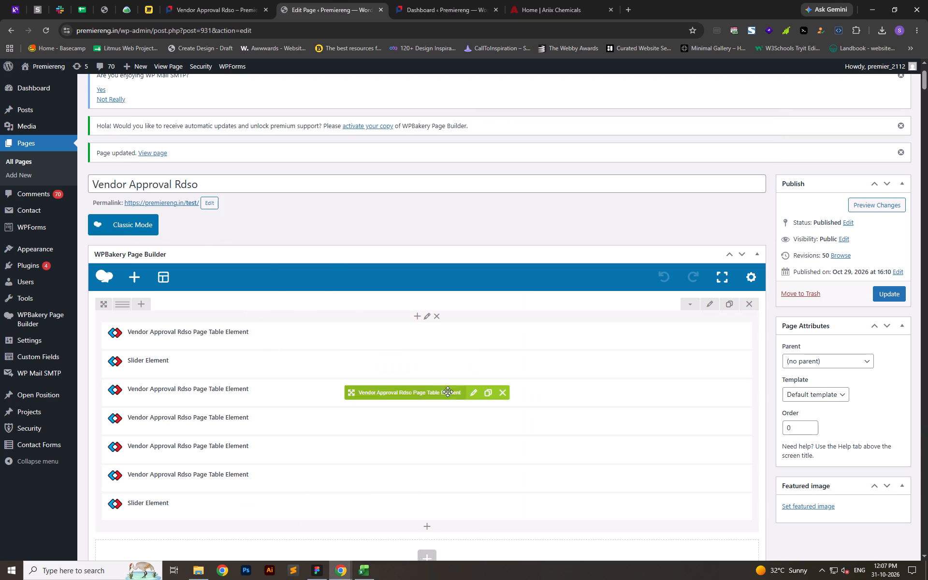
pyautogui.click(453, 393)
pyautogui.click(473, 391)
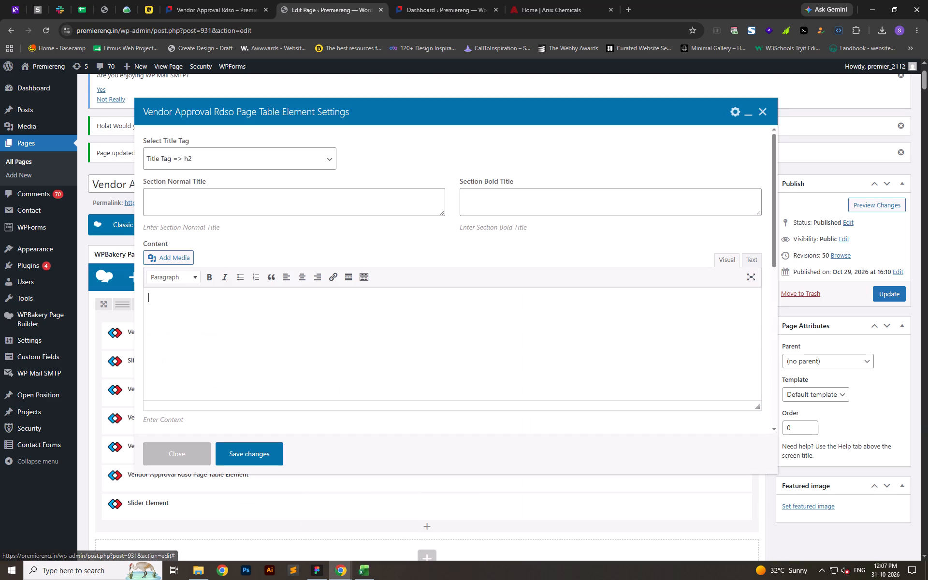
pyautogui.scroll(-7, 299, 334)
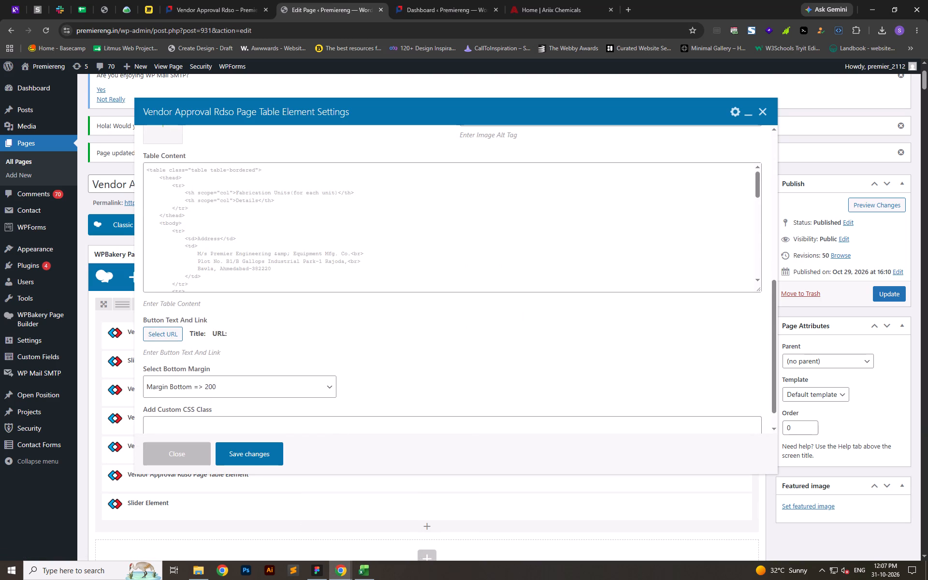
pyautogui.scroll(-1, 301, 265)
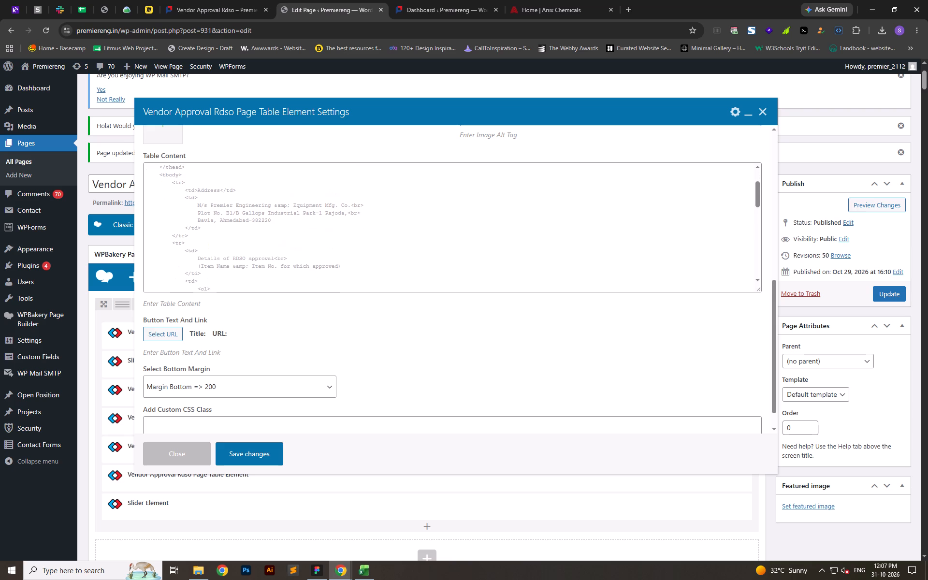
pyautogui.moveTo(188, 236); pyautogui.dragTo(168, 181)
pyautogui.hotkey('ctrl', 'c')
pyautogui.click(206, 236)
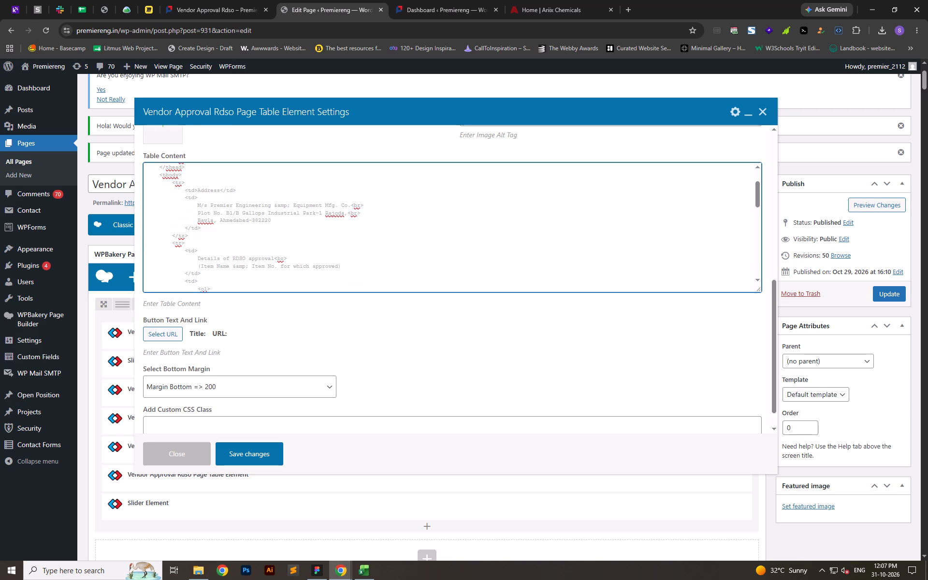
pyautogui.hotkey('shift', 'Return')
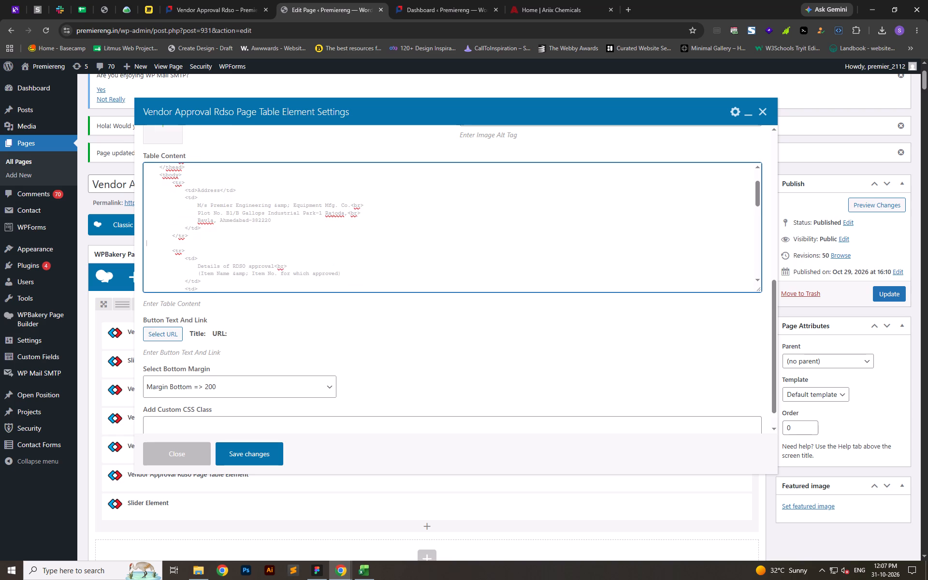
pyautogui.hotkey('ctrl', 'v')
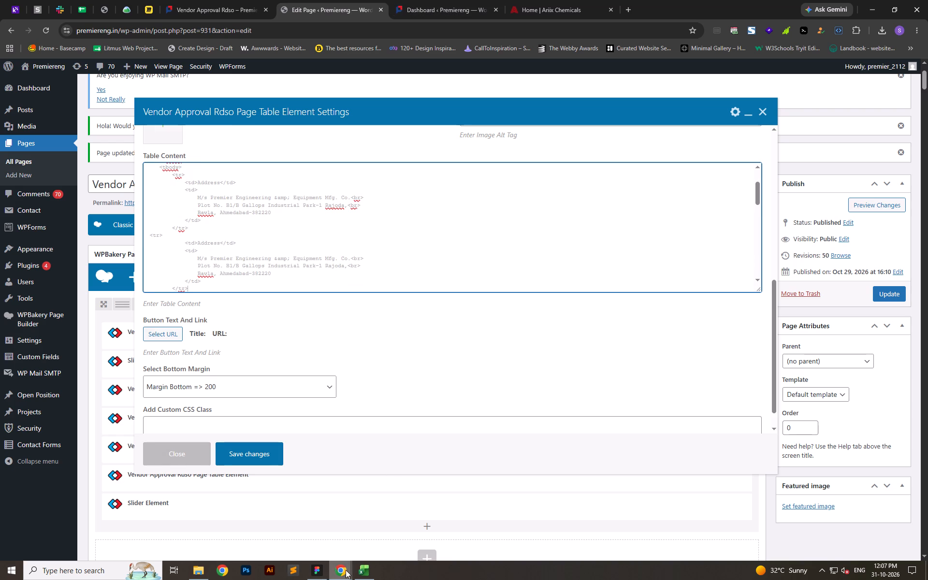
# Replace the duplicated row's Address label with the Facilities including details of Machinery & Plants text from the Excel correction sheet, without trailing blank lines.
pyautogui.click(364, 570)
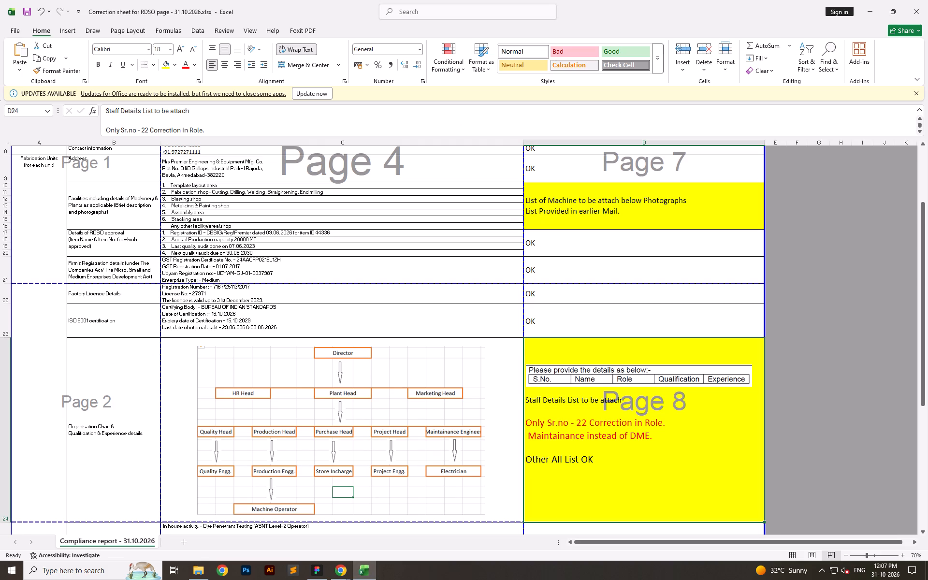
pyautogui.click(134, 203)
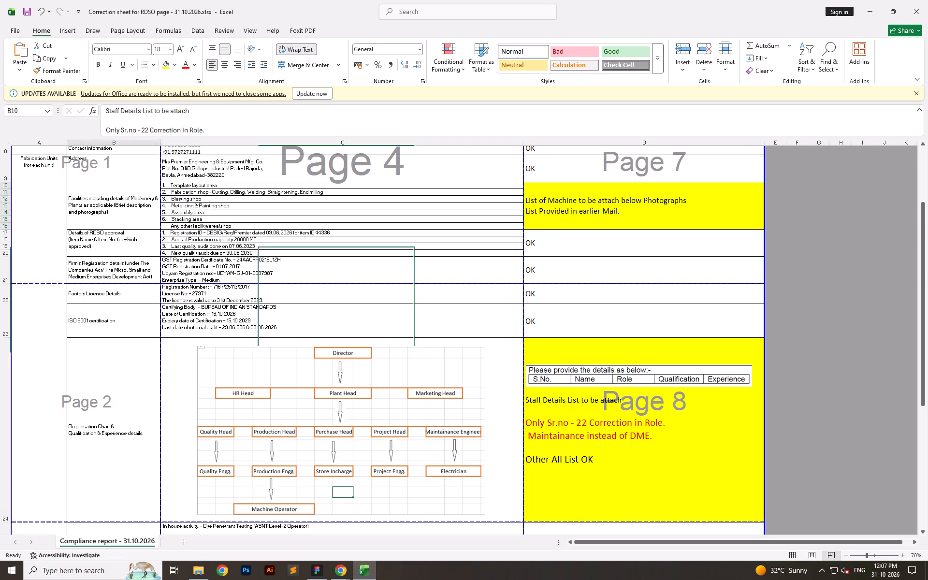
pyautogui.hotkey('ctrl', 'c')
pyautogui.hotkey('alt', 'Tab')
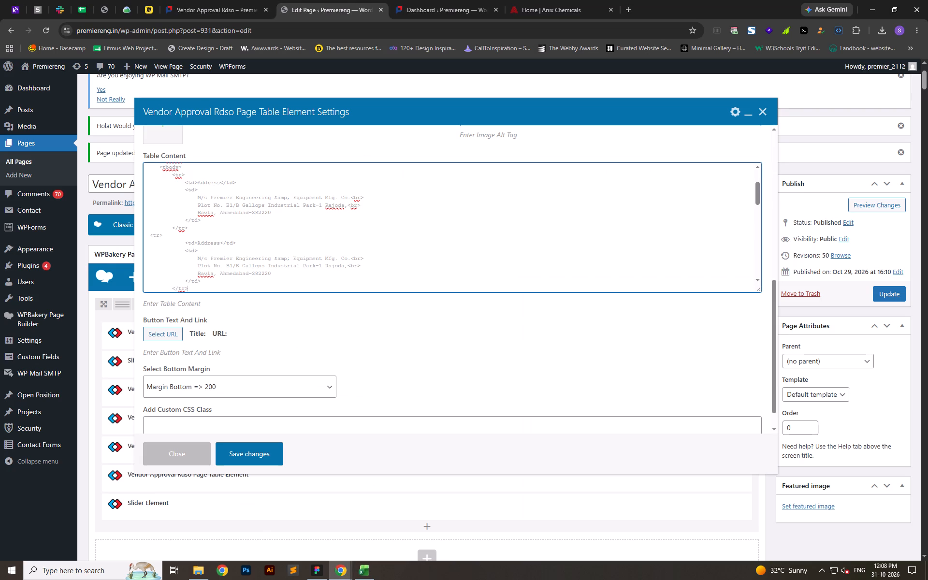
pyautogui.moveTo(197, 244); pyautogui.dragTo(220, 244)
pyautogui.hotkey('ctrl', 'v')
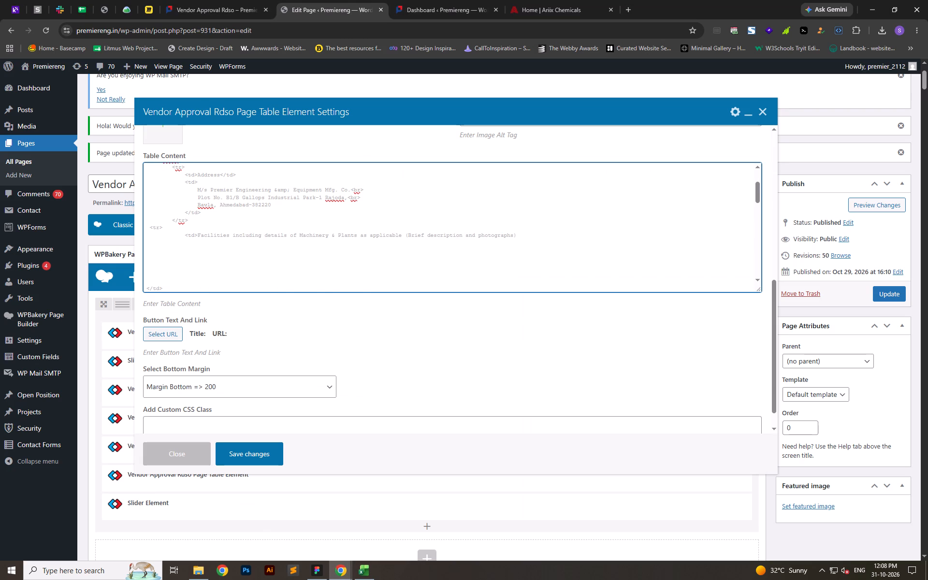
pyautogui.press('BackSpace')
pyautogui.press('BackSpace')
pyautogui.press('BackSpace')
pyautogui.press('BackSpace')
pyautogui.press('BackSpace')
pyautogui.press('BackSpace')
pyautogui.press('BackSpace')
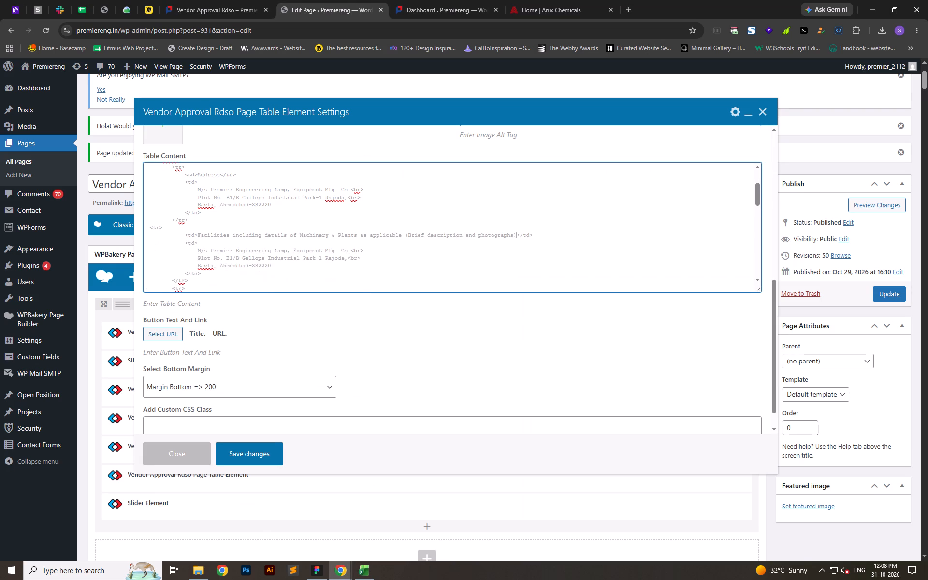
# Remove the bracketed "Brief description and photographs" ending so the label reads "Facilities including details of Machinery & Plants as applicable".
pyautogui.press('BackSpace')
pyautogui.press('BackSpace')
pyautogui.press('BackSpace')
pyautogui.press('BackSpace')
pyautogui.press('BackSpace')
pyautogui.press('BackSpace')
pyautogui.press('BackSpace')
pyautogui.press('BackSpace')
pyautogui.press('BackSpace')
pyautogui.press('BackSpace')
pyautogui.press('BackSpace')
pyautogui.press('BackSpace')
pyautogui.press('BackSpace')
pyautogui.press('BackSpace')
pyautogui.press('BackSpace')
pyautogui.press('BackSpace')
pyautogui.press('BackSpace')
pyautogui.press('BackSpace')
pyautogui.press('BackSpace')
pyautogui.press('BackSpace')
pyautogui.press('BackSpace')
pyautogui.press('BackSpace')
pyautogui.press('BackSpace')
pyautogui.press('BackSpace')
pyautogui.press('BackSpace')
pyautogui.press('BackSpace')
# Copy the six facility items, from Template layout area to Stacking area, in the Excel correction sheet.
pyautogui.hotkey('alt', 'Tab')
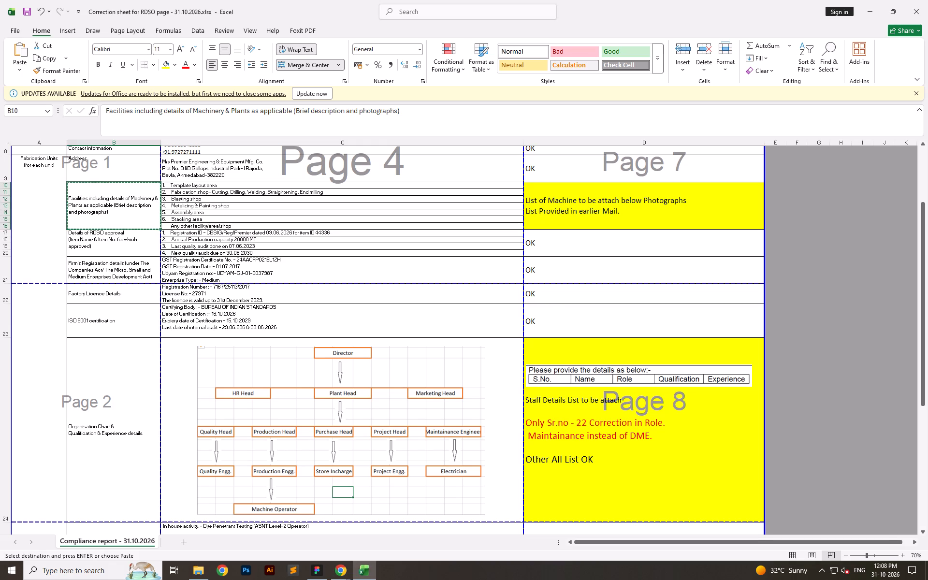
pyautogui.click(228, 210)
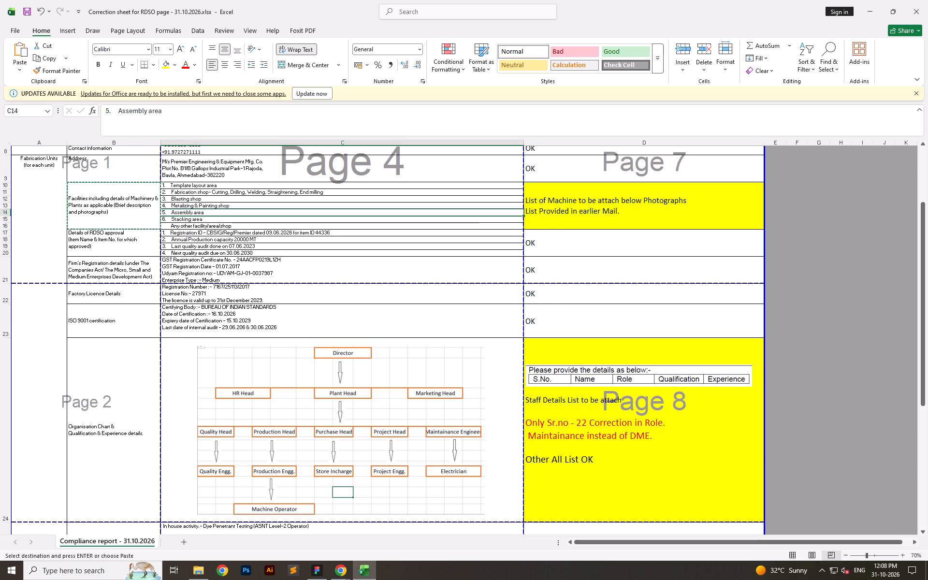
pyautogui.click(206, 225)
pyautogui.moveTo(167, 184); pyautogui.dragTo(230, 223)
pyautogui.click(165, 184)
pyautogui.moveTo(164, 184); pyautogui.dragTo(174, 203)
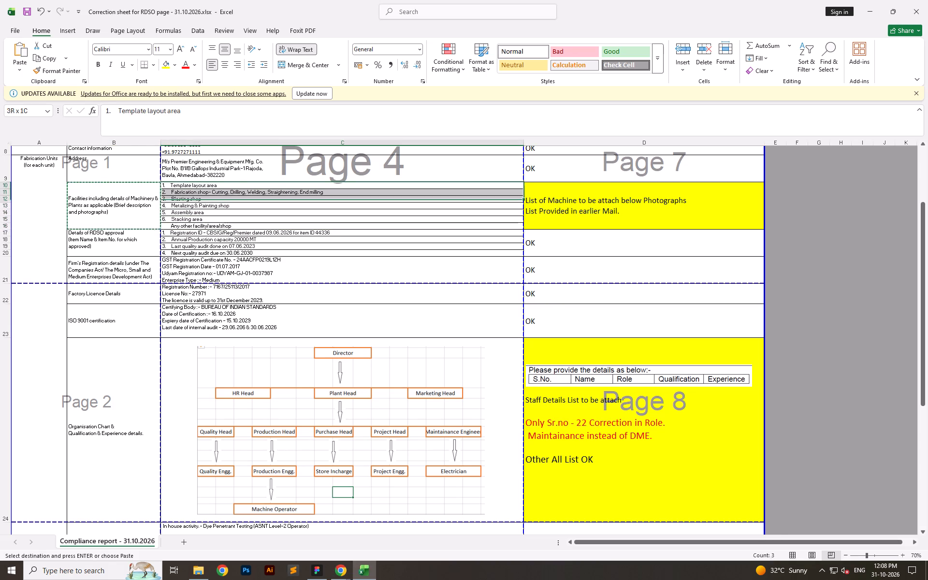
pyautogui.moveTo(174, 203); pyautogui.dragTo(230, 218)
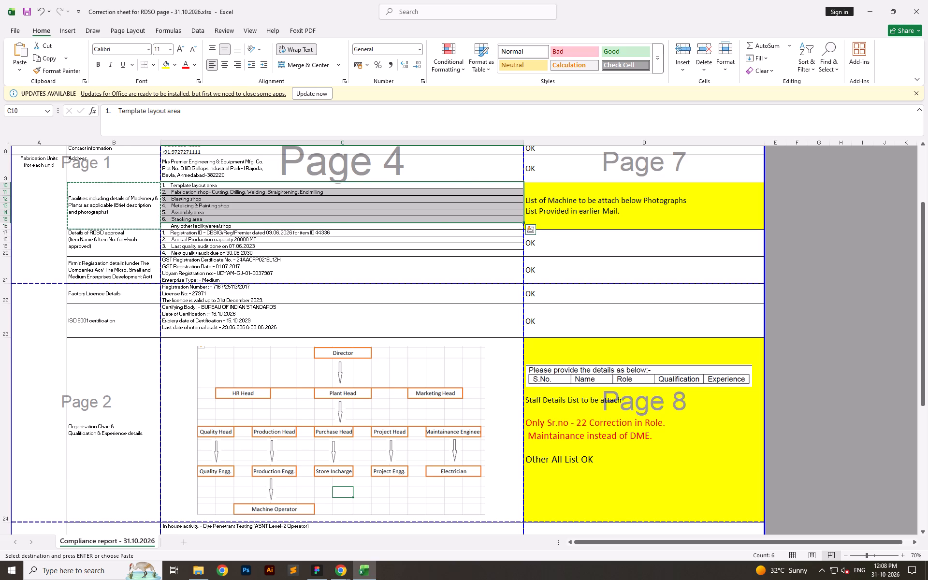
pyautogui.hotkey('ctrl', 'c')
# Search the web for "rapid notes" and replace the text in the RapidTables online notepad with the copied facilities list.
pyautogui.hotkey('alt', 'Tab')
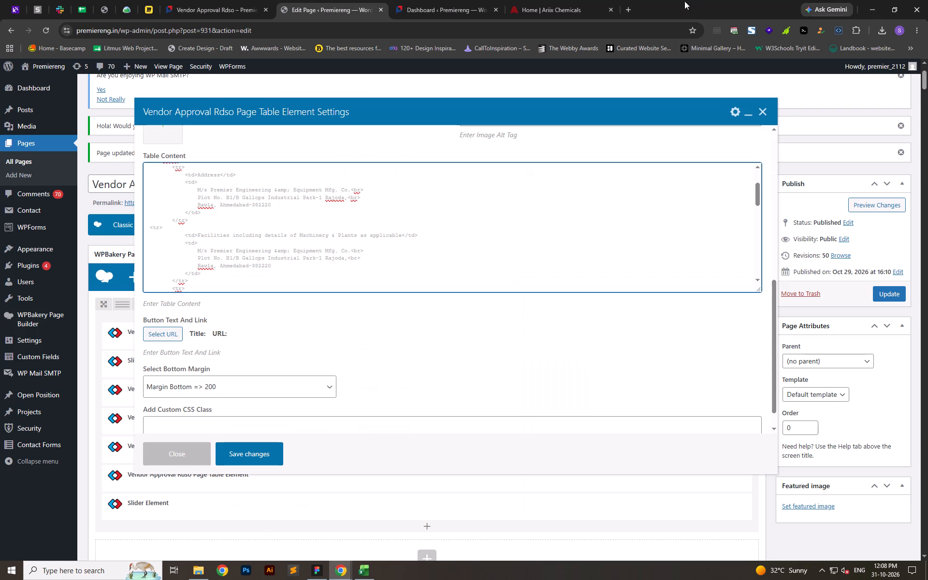
pyautogui.click(632, 6)
pyautogui.write('rapid notes')
pyautogui.press('Return')
pyautogui.click(185, 170)
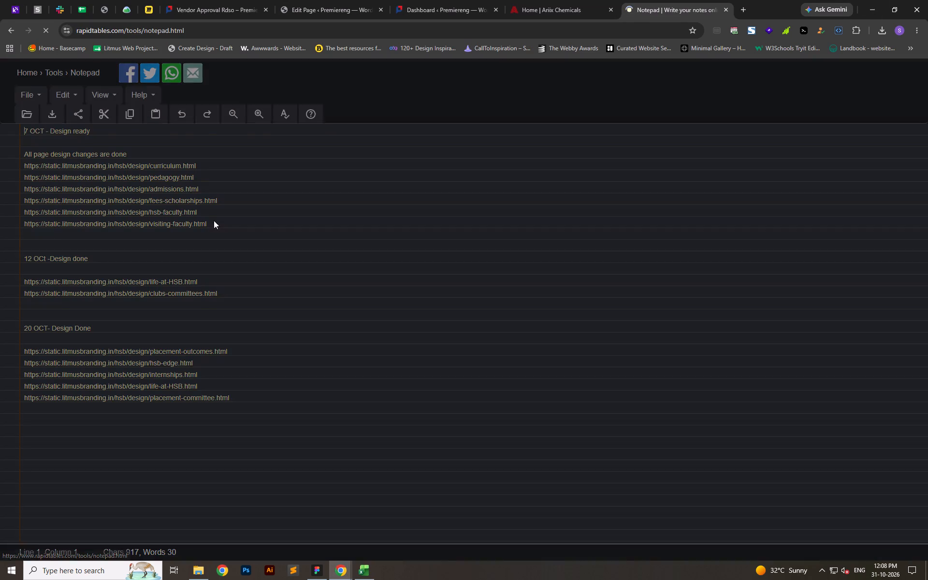
pyautogui.click(205, 208)
pyautogui.click(351, 277)
pyautogui.hotkey('ctrl', 'a')
pyautogui.hotkey('ctrl', 'v')
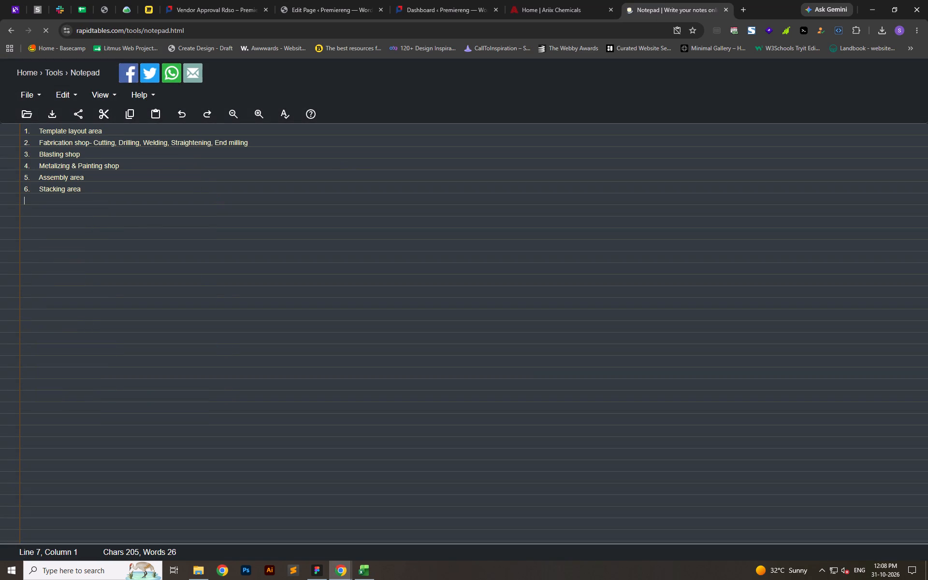
pyautogui.press('BackSpace')
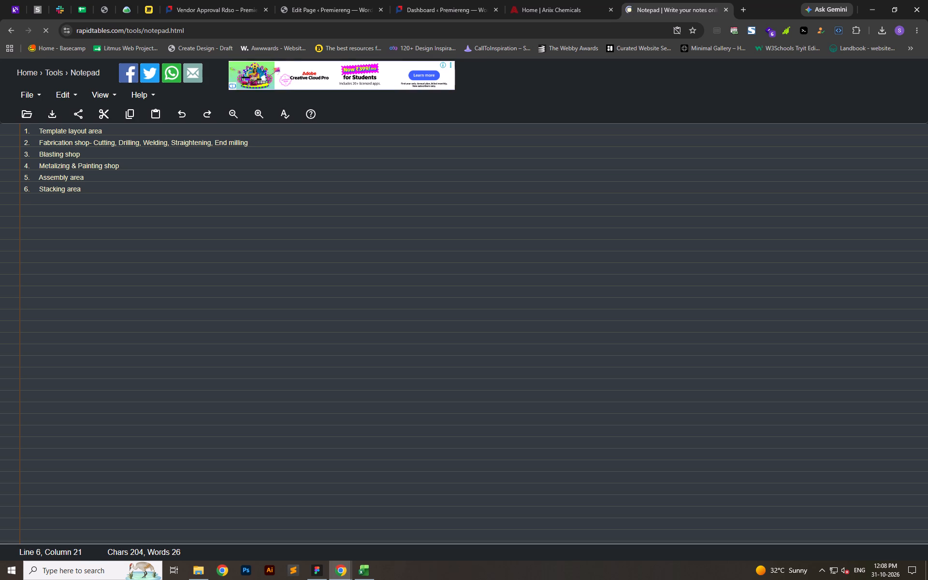
# Reduce the gap after each number in the six-line facilities list to a single space.
pyautogui.click(39, 128)
pyautogui.press('BackSpace')
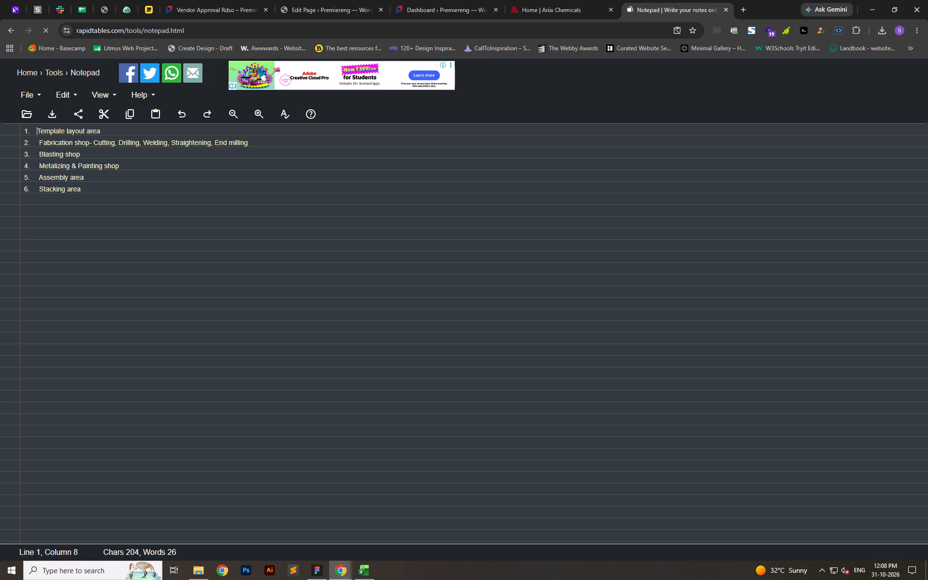
pyautogui.press('BackSpace')
pyautogui.press('BackSpace')
pyautogui.press('BackSpace')
pyautogui.moveTo(40, 142); pyautogui.dragTo(33, 142)
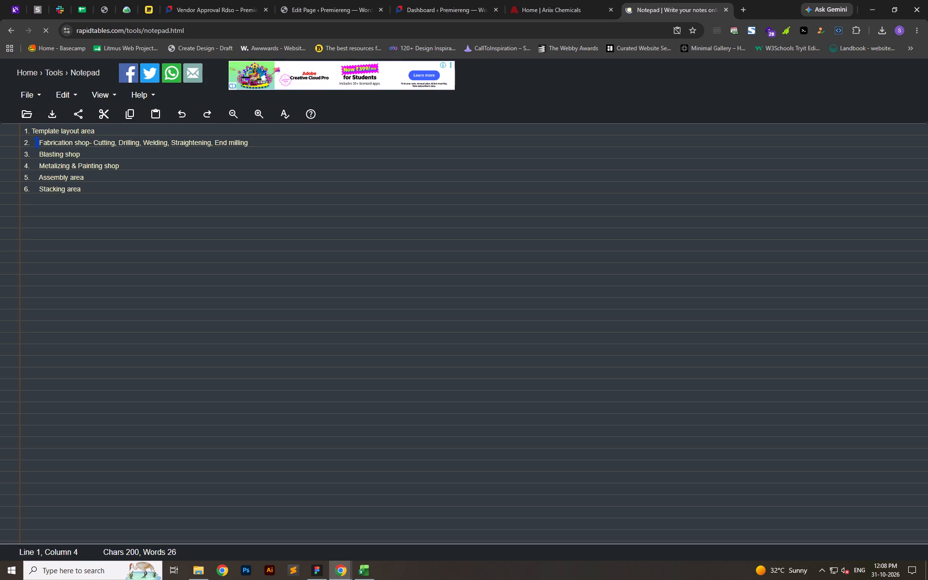
pyautogui.moveTo(33, 142); pyautogui.dragTo(32, 143)
pyautogui.press('BackSpace')
pyautogui.moveTo(39, 155); pyautogui.dragTo(33, 155)
pyautogui.press('BackSpace')
pyautogui.press('BackSpace')
pyautogui.moveTo(39, 168); pyautogui.dragTo(32, 167)
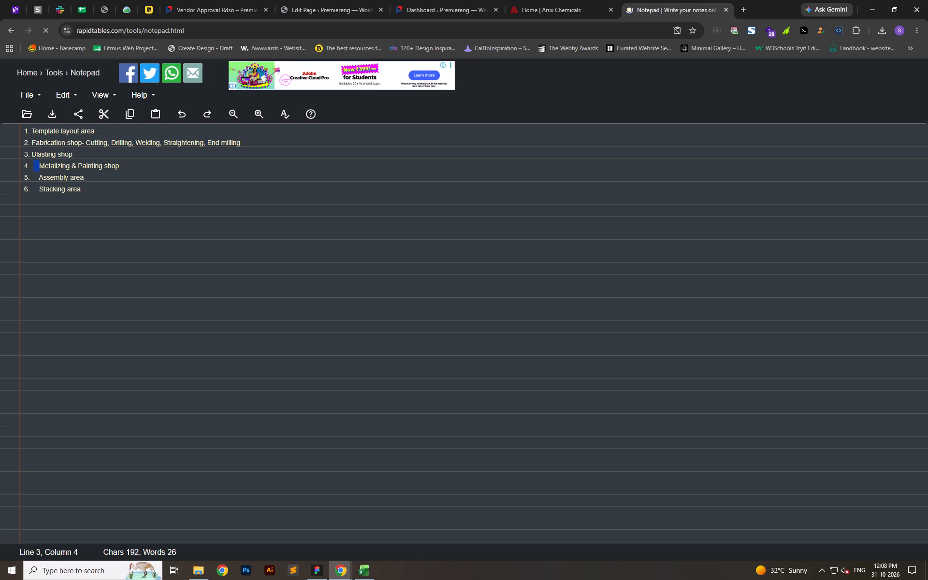
pyautogui.moveTo(32, 167); pyautogui.dragTo(31, 167)
pyautogui.press('BackSpace')
pyautogui.press('space')
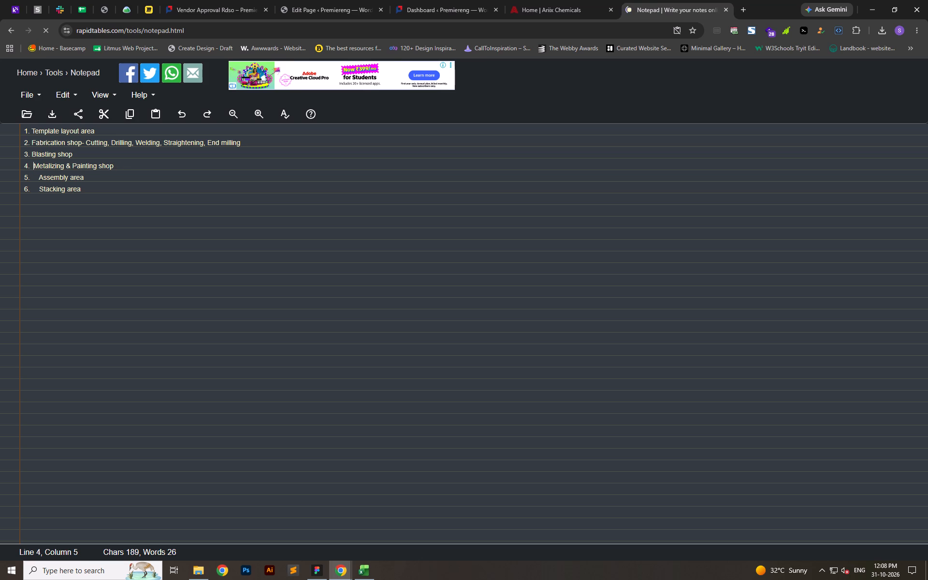
pyautogui.press('BackSpace')
pyautogui.moveTo(38, 178); pyautogui.dragTo(31, 179)
pyautogui.press('BackSpace')
pyautogui.moveTo(40, 191); pyautogui.dragTo(32, 189)
pyautogui.press('BackSpace')
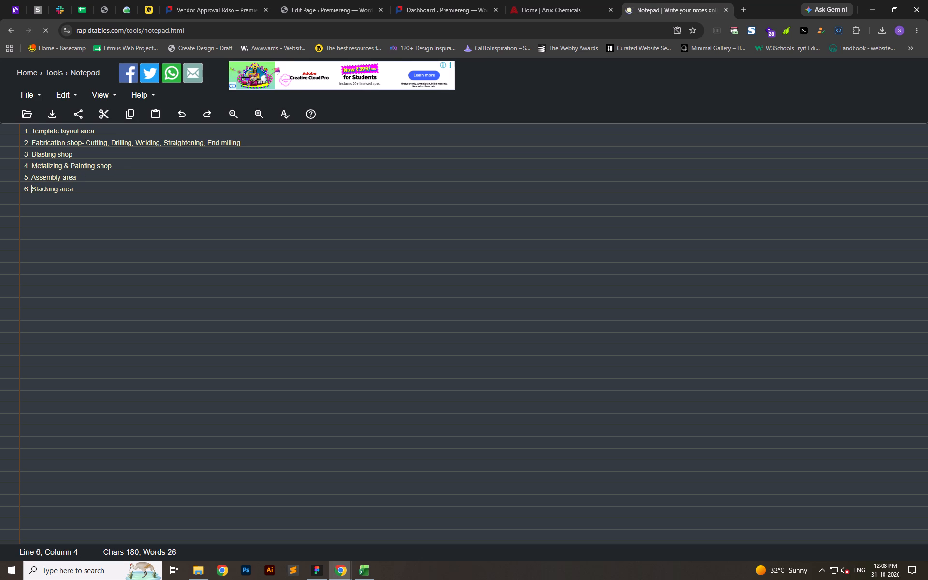
# Replace the address text in the WordPress table's new Facilities row with the cleaned six-item list from the online notepad.
pyautogui.click(92, 187)
pyautogui.hotkey('ctrl', 'a')
pyautogui.hotkey('ctrl', 'c')
pyautogui.click(136, 187)
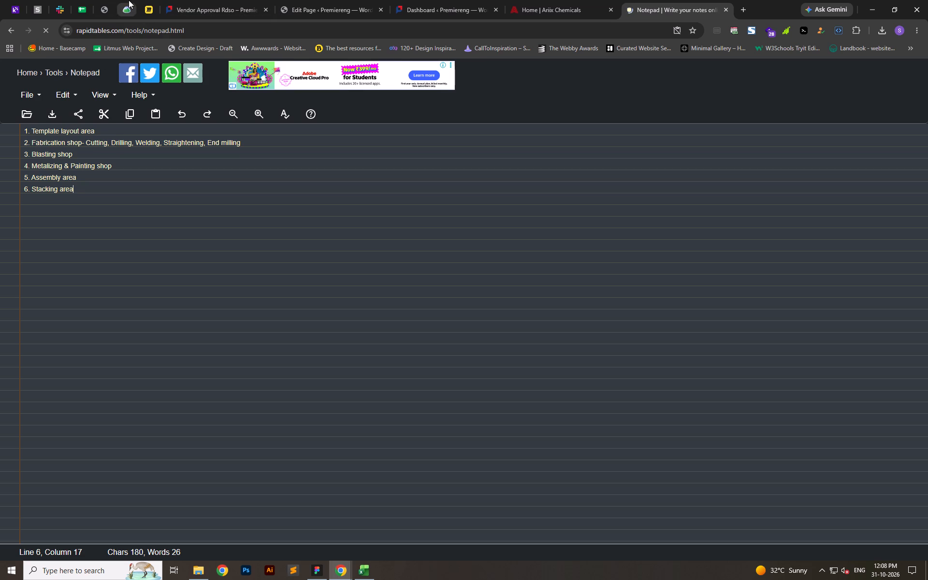
pyautogui.click(220, 0)
pyautogui.click(294, 0)
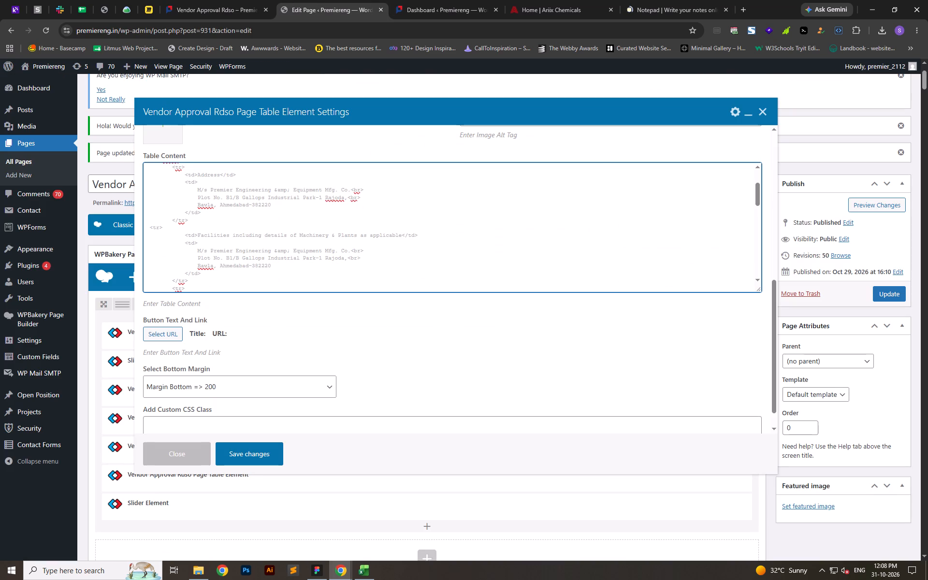
pyautogui.moveTo(195, 247); pyautogui.dragTo(272, 261)
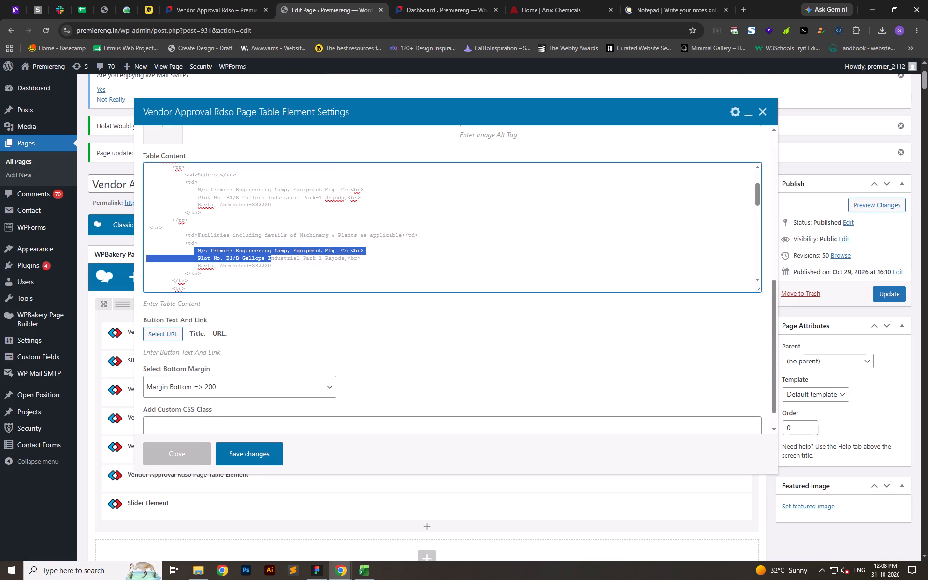
pyautogui.moveTo(272, 261); pyautogui.dragTo(273, 264)
pyautogui.hotkey('ctrl', 'v')
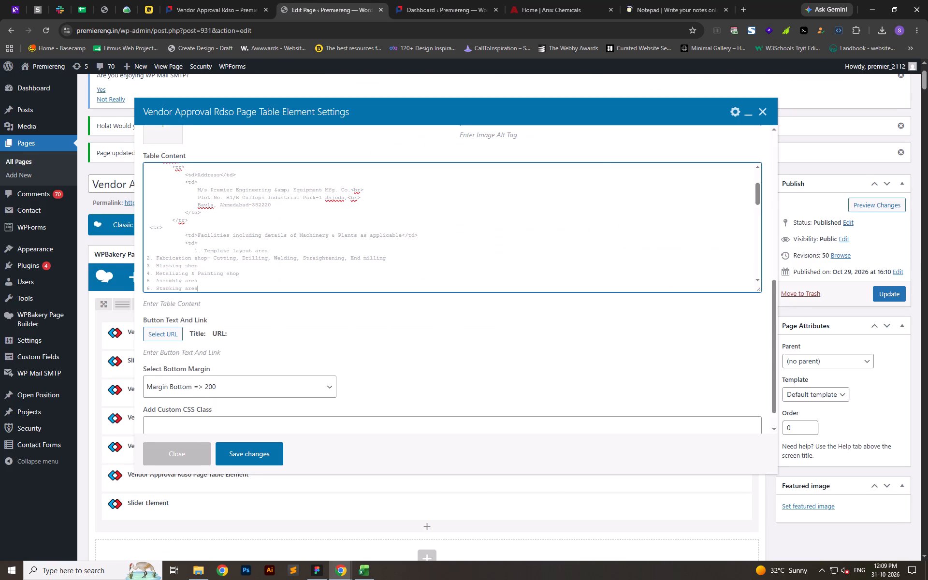
# Save the table element's changes and update the Vendor Approval Rdso page.
pyautogui.keyDown('ctrl'); pyautogui.scroll(-1, 199, 223); pyautogui.keyUp('ctrl')
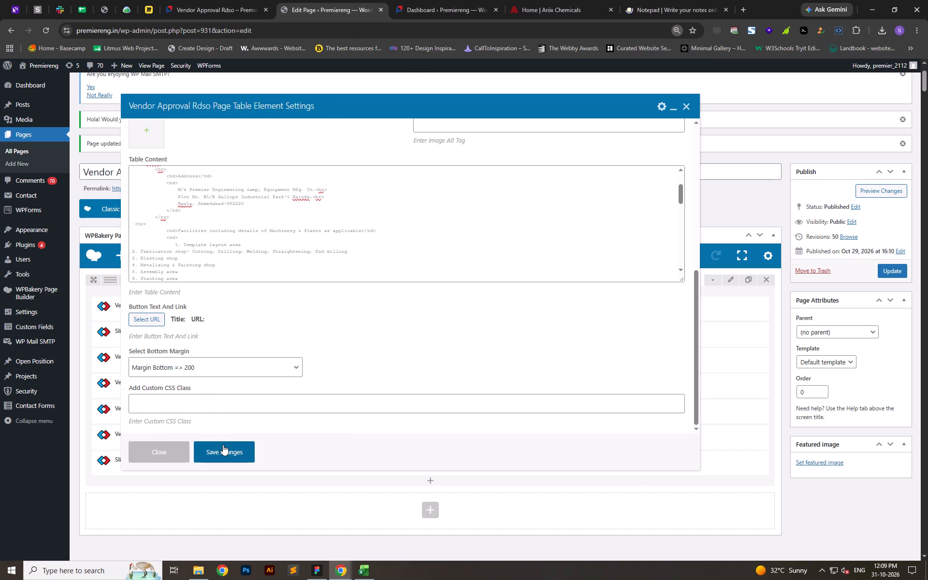
pyautogui.click(223, 445)
pyautogui.click(900, 273)
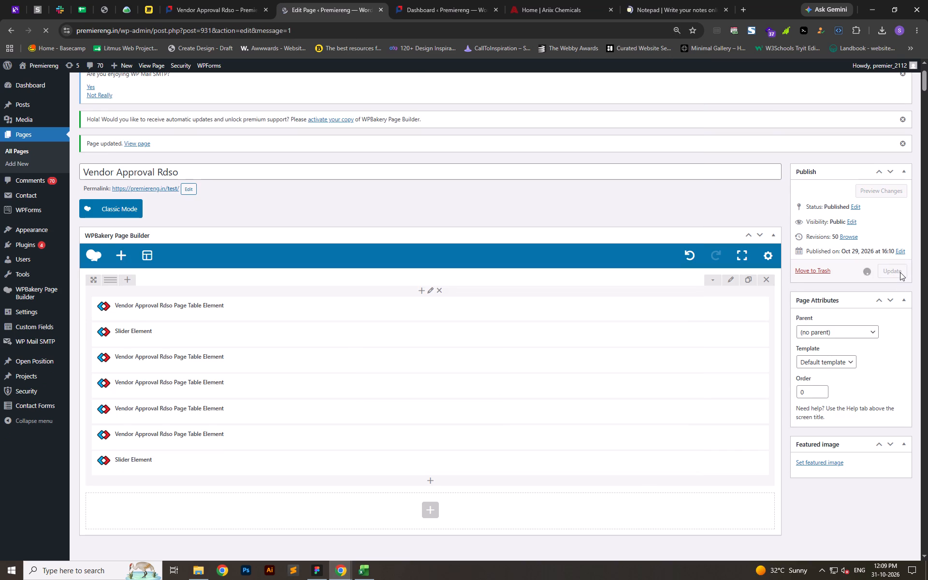
# Reload the live Vendor Approval Rdso page and check the new Facilities row in the Fabrication Units table.
pyautogui.click(246, 0)
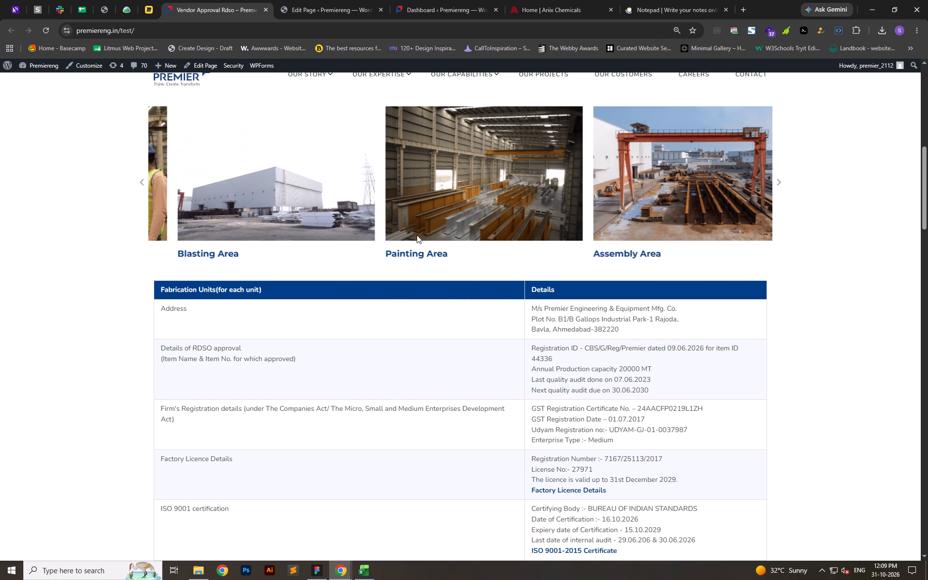
pyautogui.hotkey('ctrl', 'shift', 'r')
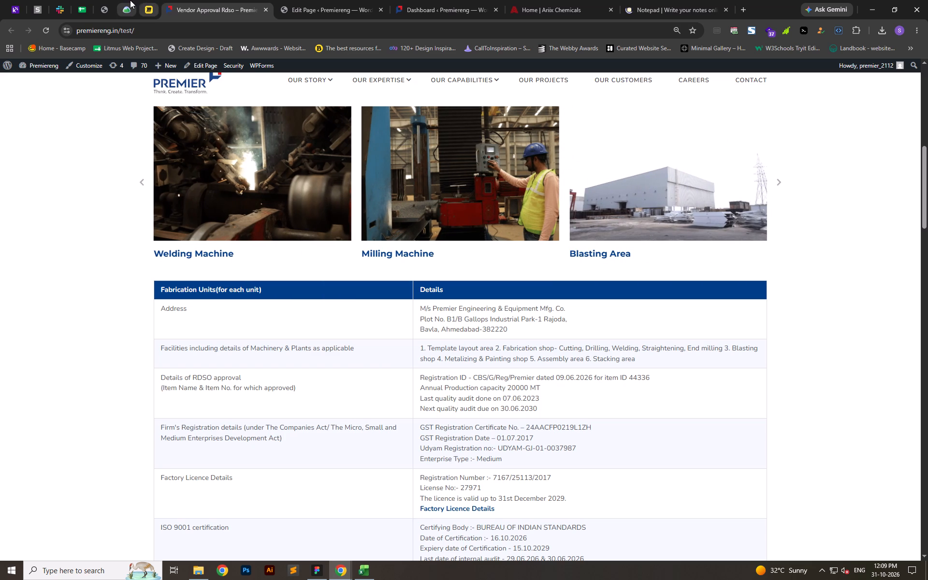
# Open the Fabrication Units table element for editing and re-enter the line breaks before facilities items 2 to 6 in its table content.
pyautogui.click(323, 0)
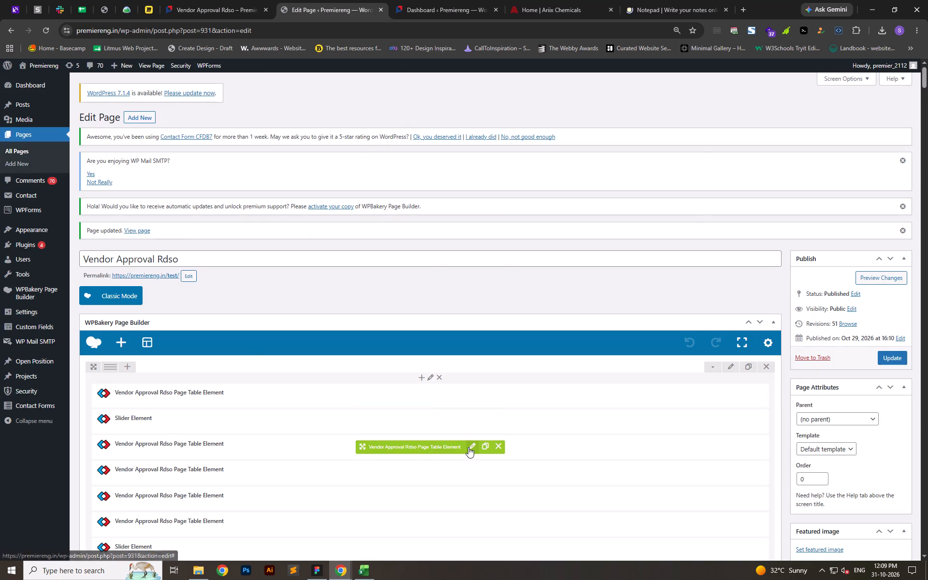
pyautogui.click(468, 447)
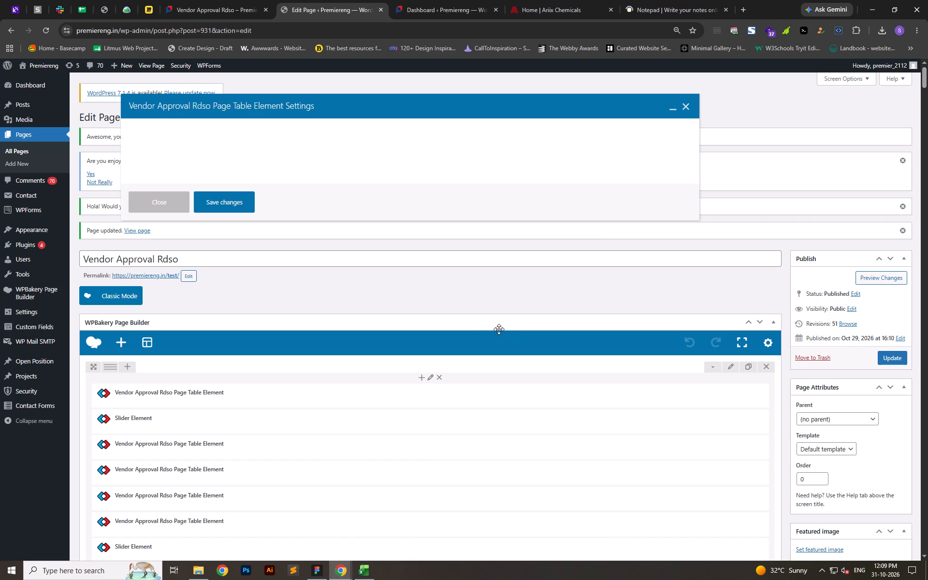
pyautogui.click(144, 206)
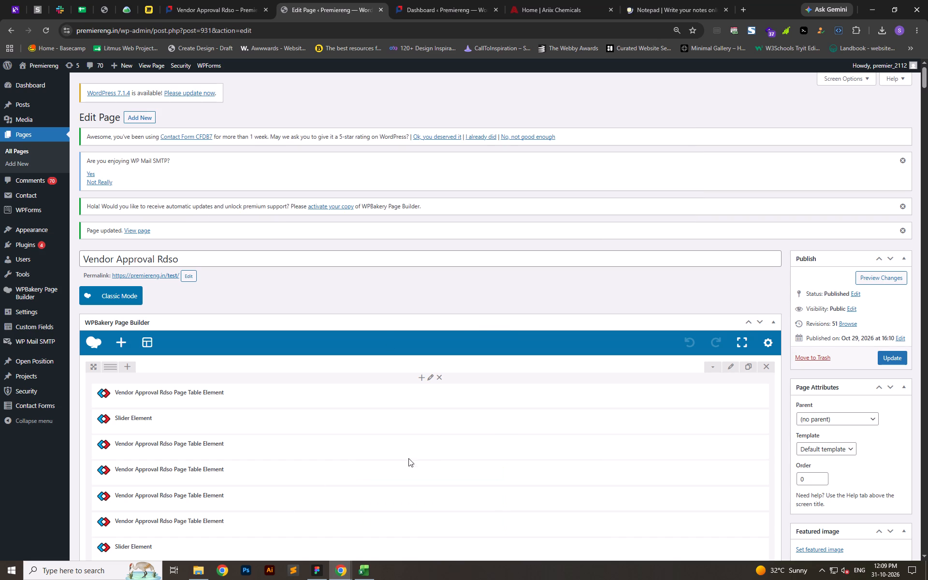
pyautogui.click(475, 448)
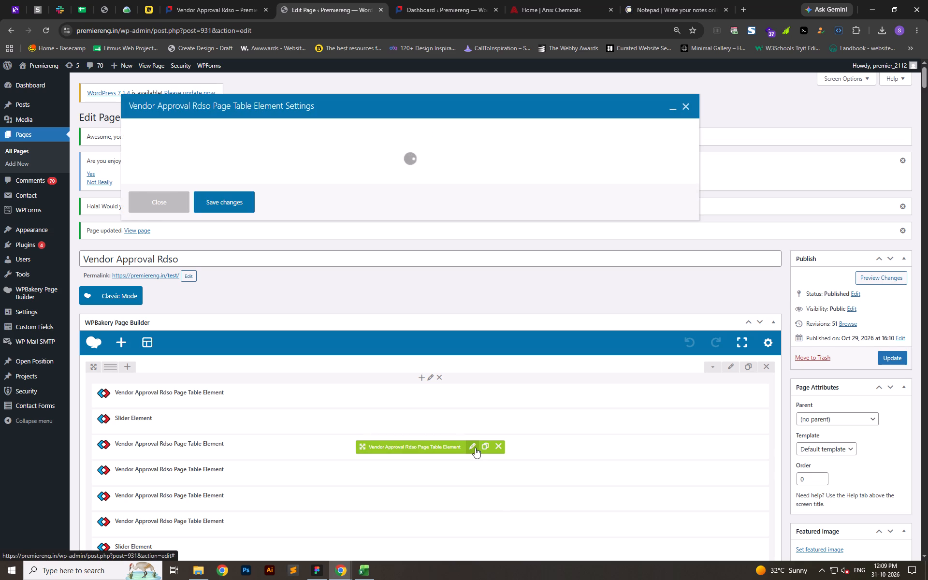
pyautogui.scroll(-8, 296, 306)
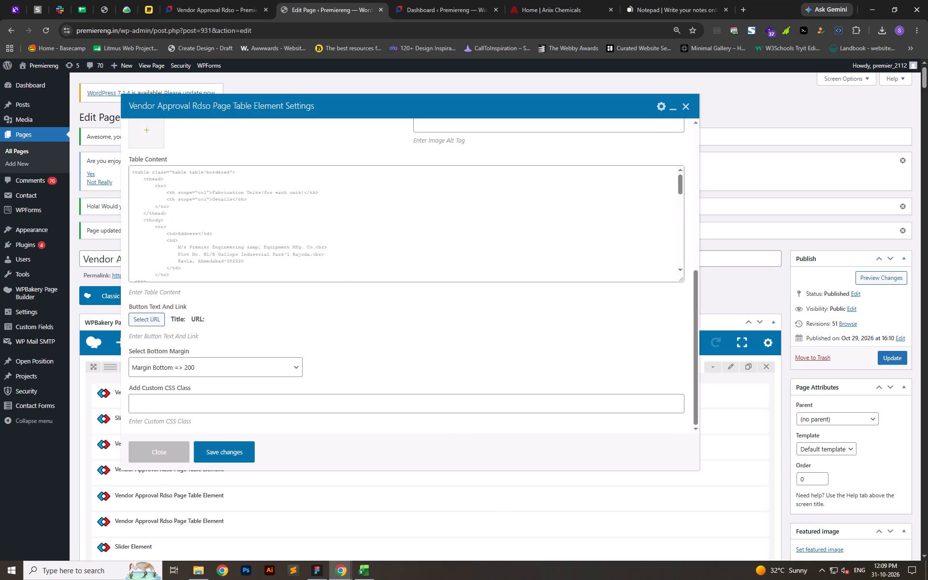
pyautogui.scroll(-2, 238, 244)
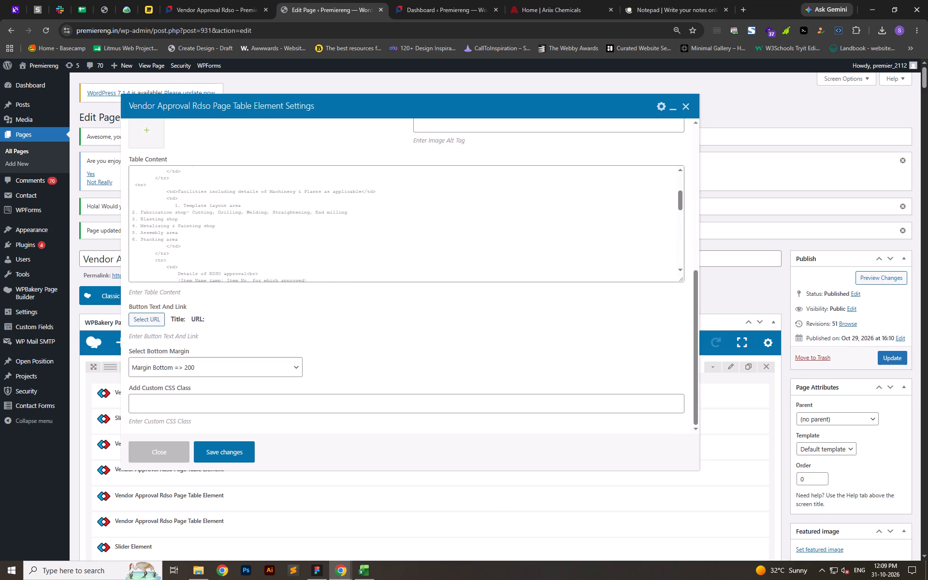
pyautogui.click(131, 213)
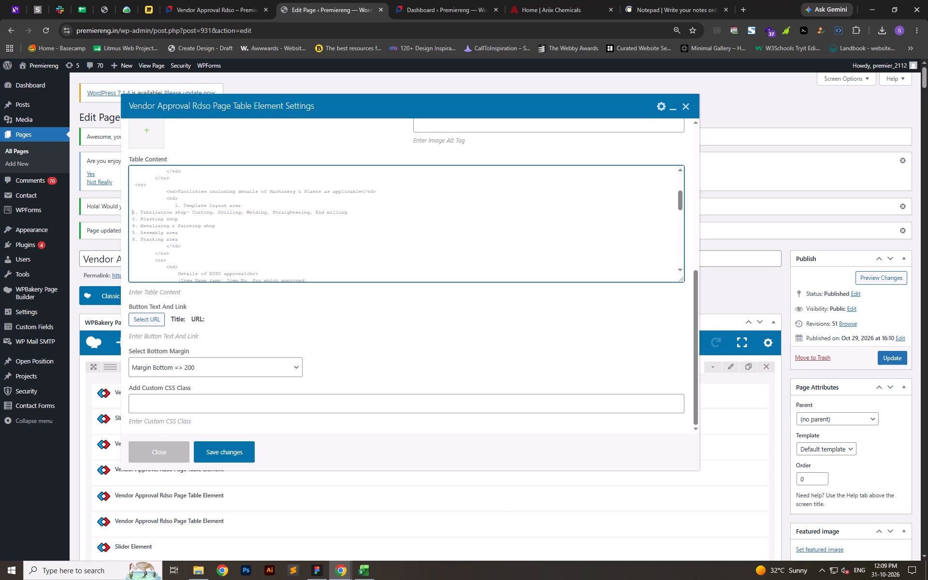
pyautogui.press('BackSpace')
pyautogui.press('Return')
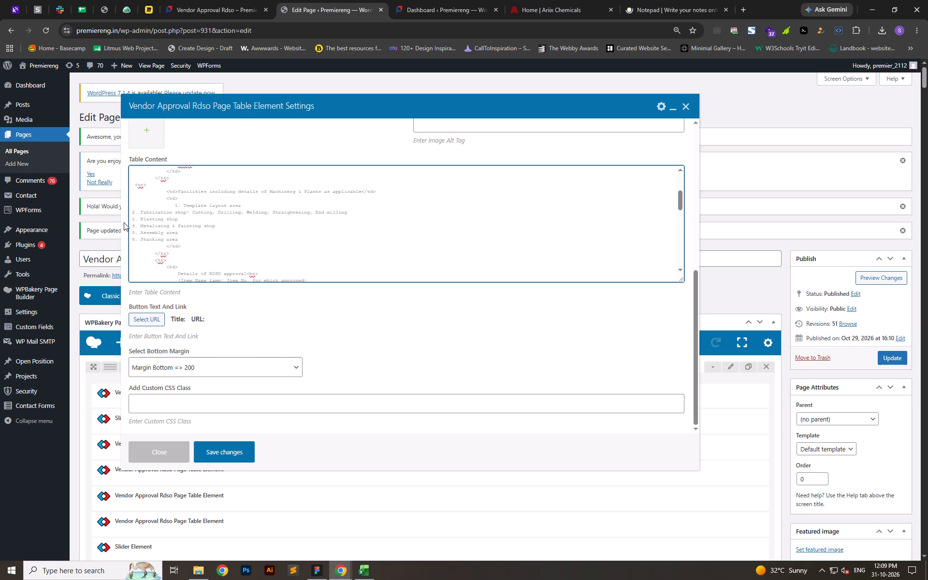
pyautogui.click(130, 218)
pyautogui.press('BackSpace')
pyautogui.press('Return')
pyautogui.click(131, 227)
pyautogui.press('BackSpace')
pyautogui.press('Return')
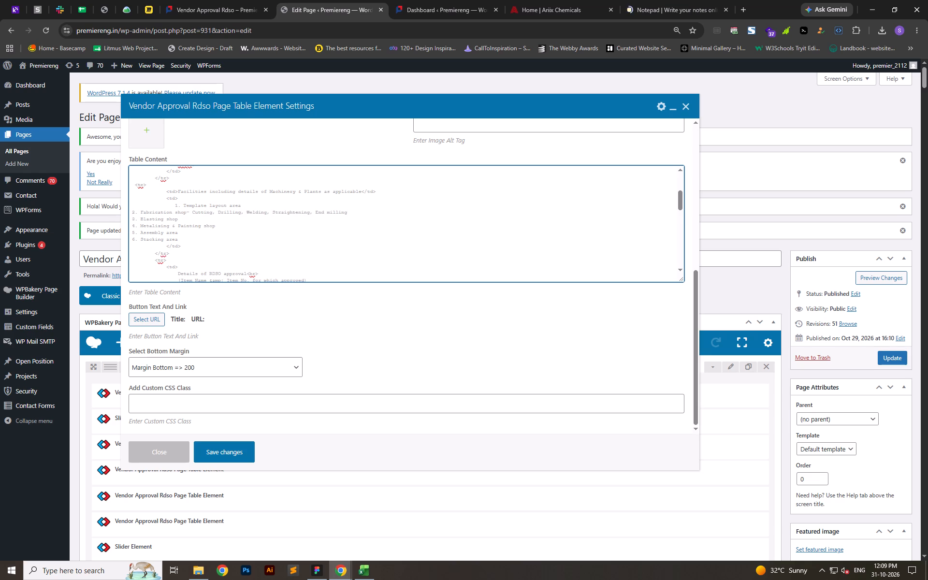
pyautogui.click(131, 232)
pyautogui.press('BackSpace')
pyautogui.press('Return')
pyautogui.click(131, 239)
pyautogui.press('BackSpace')
pyautogui.press('Return')
# Add a <br> tag after "1. Template layout area" in the table content.
pyautogui.click(355, 211)
pyautogui.click(267, 206)
pyautogui.press('space')
pyautogui.write('<>')
pyautogui.press('Left')
pyautogui.write('br')
# Save the table element's changes and update the Vendor Approval Rdso page.
pyautogui.click(229, 452)
pyautogui.click(891, 358)
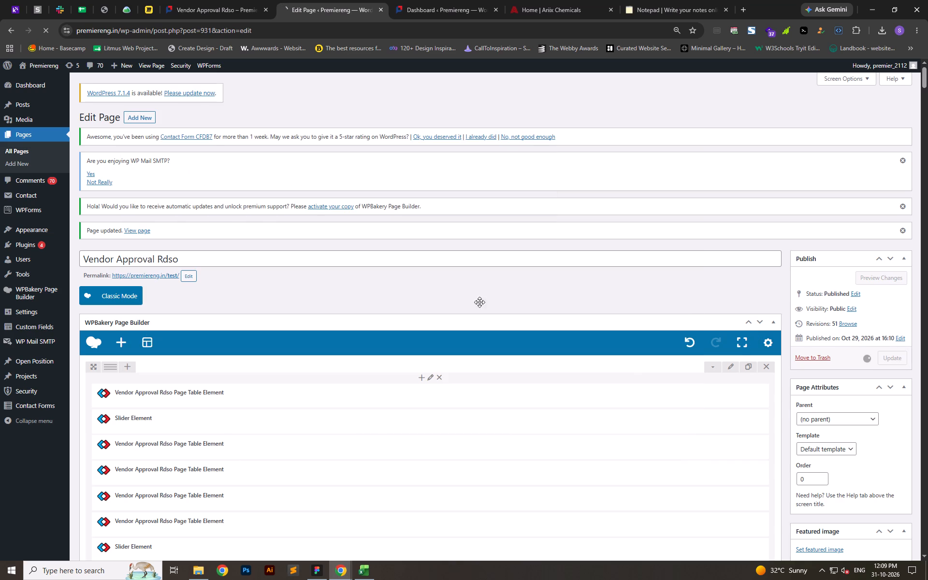
# Reload the live page and check how the facilities list breaks into lines in the Fabrication Units table.
pyautogui.click(238, 0)
pyautogui.hotkey('ctrl', 'shift', 'r')
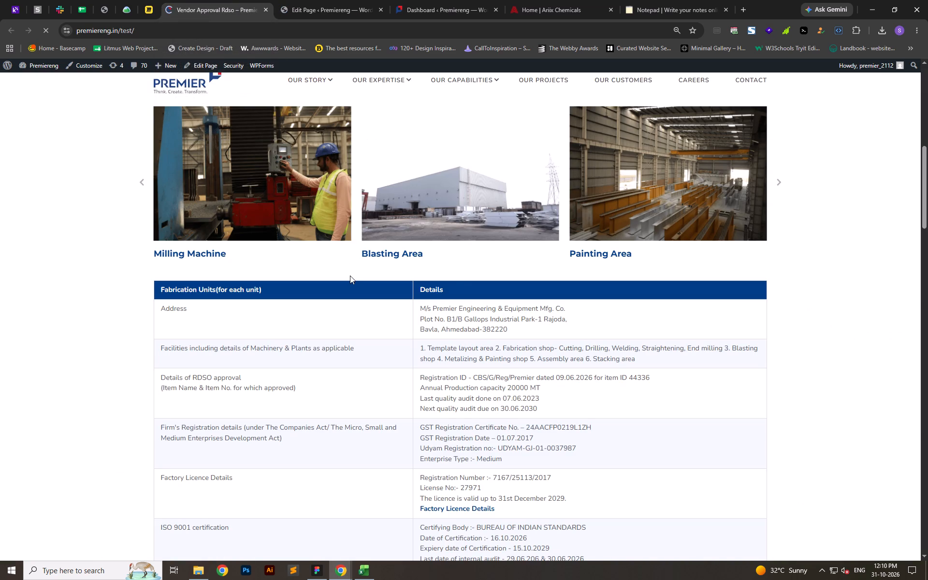
pyautogui.scroll(-6, 466, 420)
pyautogui.scroll(2, 511, 336)
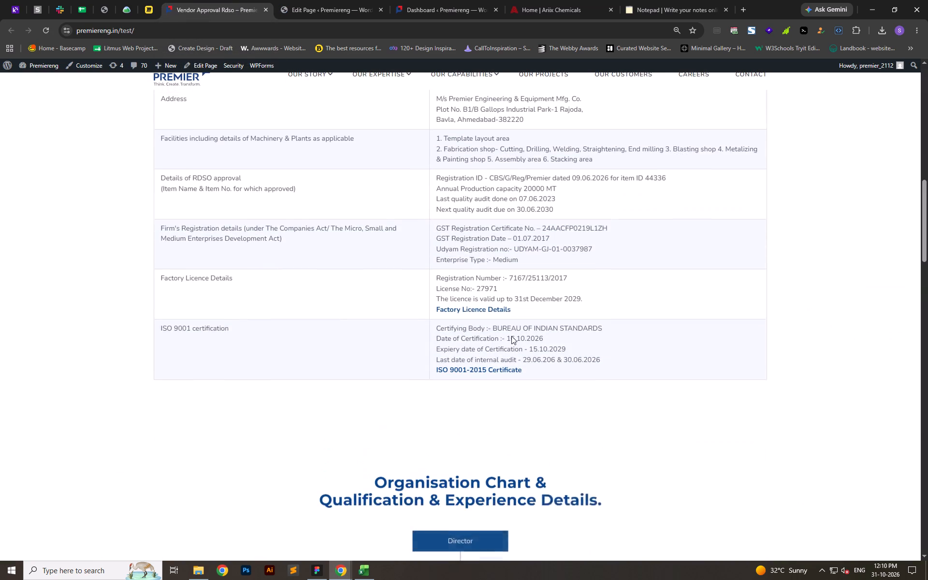
pyautogui.scroll(1, 511, 336)
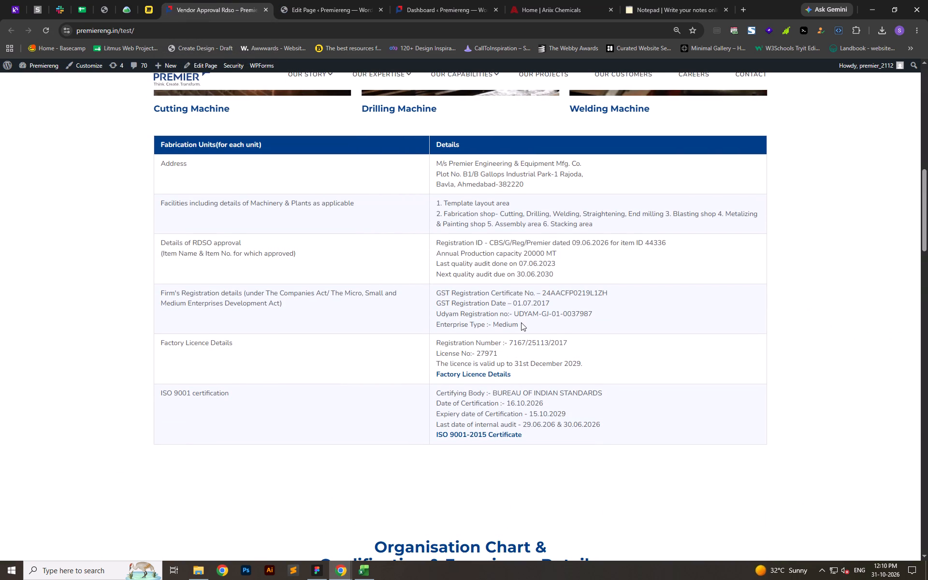
# Reopen the Fabrication Units table element and append a copied <br> tag to each of facilities items 2 to 6 in its table content.
pyautogui.click(301, 0)
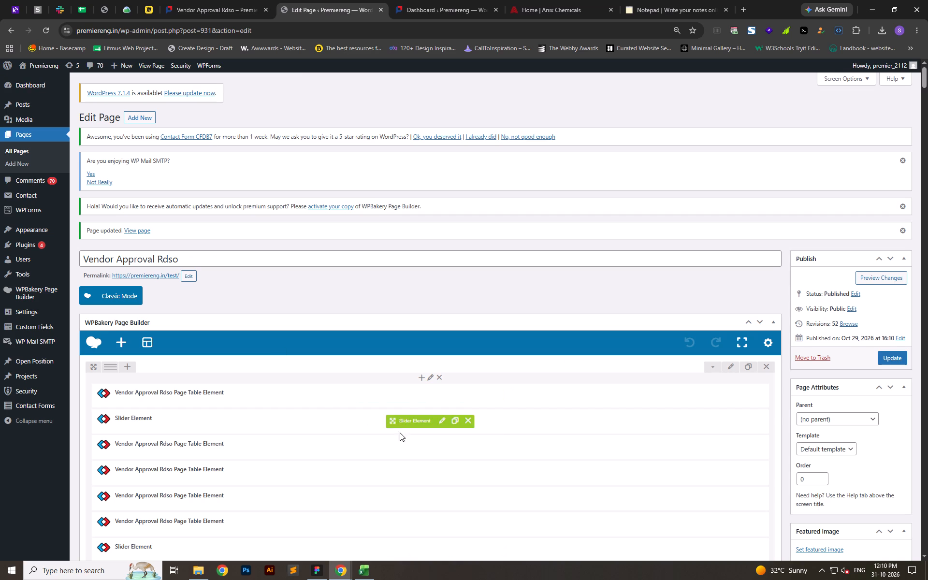
pyautogui.click(467, 449)
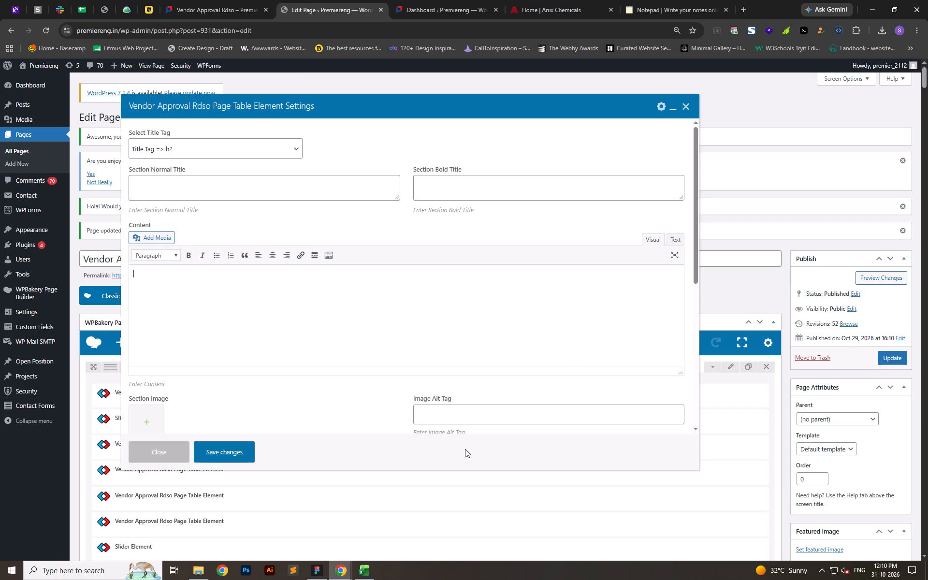
pyautogui.scroll(-8, 248, 344)
pyautogui.scroll(-3, 237, 266)
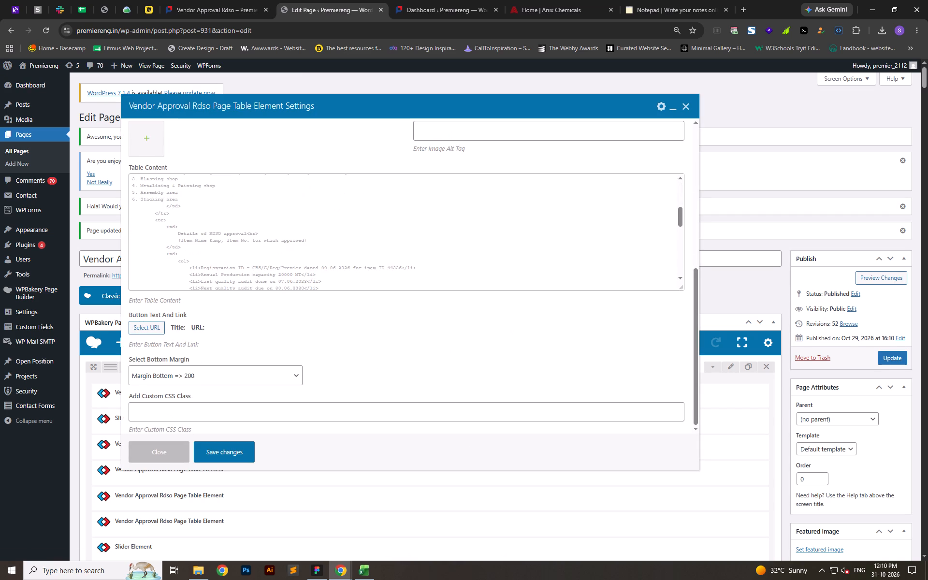
pyautogui.scroll(1, 202, 235)
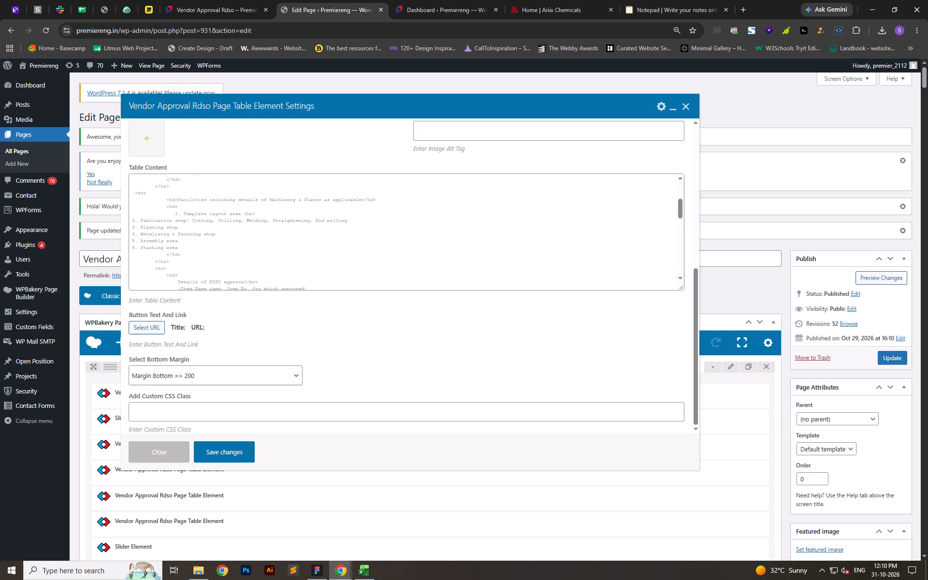
pyautogui.click(130, 220)
pyautogui.press('Tab')
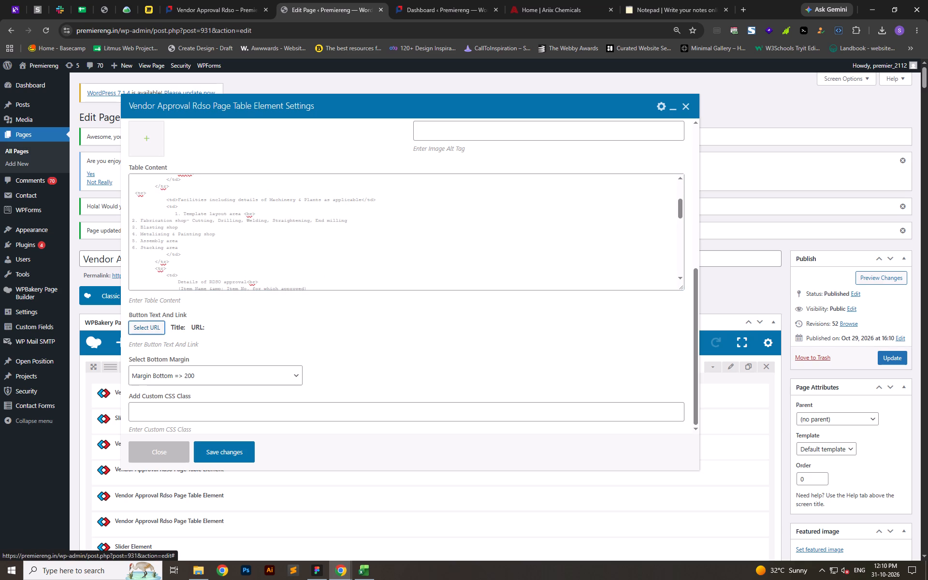
pyautogui.click(132, 218)
pyautogui.moveTo(258, 212); pyautogui.dragTo(244, 213)
pyautogui.hotkey('ctrl', 'c')
pyautogui.click(364, 218)
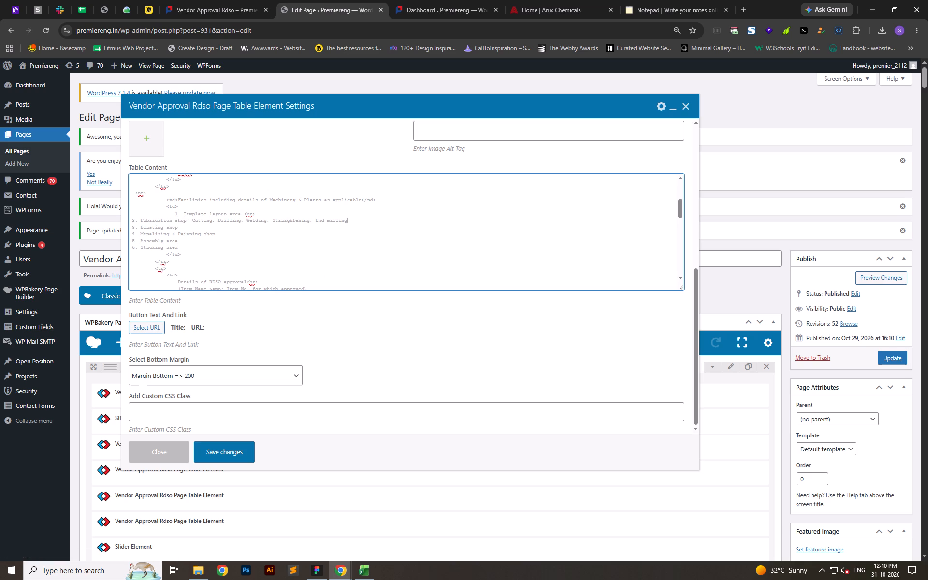
pyautogui.hotkey('ctrl', 'v')
pyautogui.click(188, 226)
pyautogui.hotkey('ctrl', 'v')
pyautogui.click(221, 233)
pyautogui.hotkey('ctrl', 'v')
pyautogui.click(195, 240)
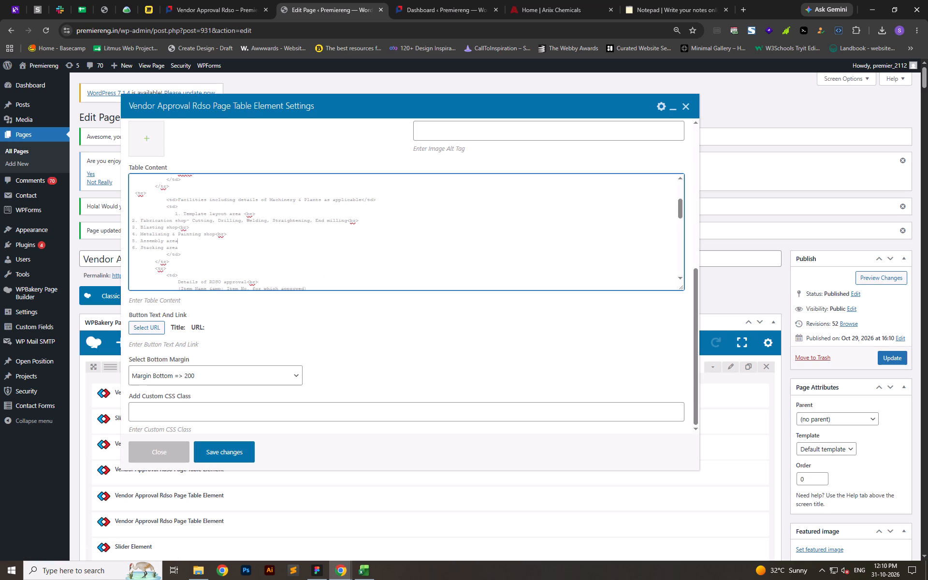
pyautogui.hotkey('ctrl', 'v')
pyautogui.click(192, 246)
pyautogui.hotkey('ctrl', 'v')
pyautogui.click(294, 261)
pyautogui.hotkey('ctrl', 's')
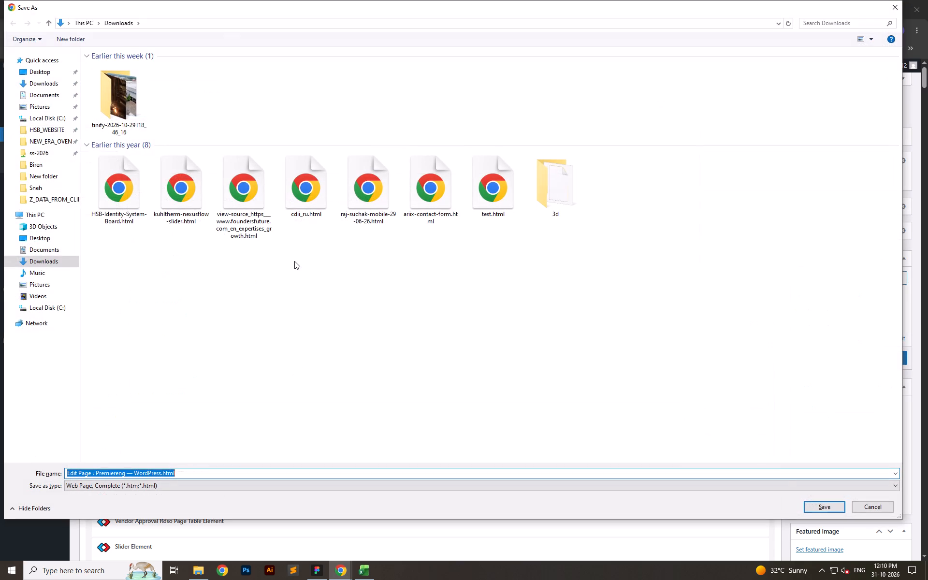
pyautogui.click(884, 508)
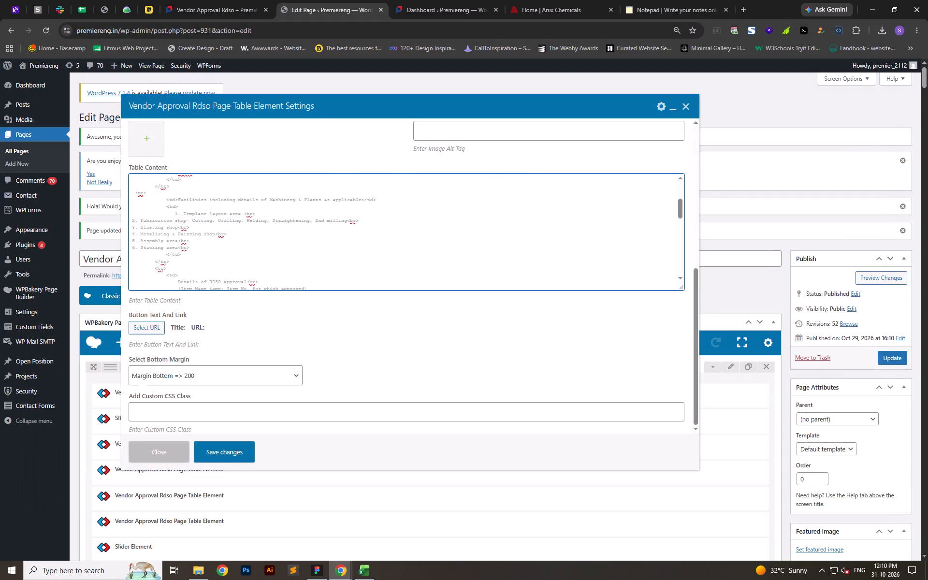
# Delete the <br> tag after "6. Stacking area" in the table content.
pyautogui.click(193, 248)
pyautogui.press('BackSpace')
pyautogui.press('BackSpace')
pyautogui.press('BackSpace')
pyautogui.press('BackSpace')
# Save the table element's changes and update the Vendor Approval Rdso page.
pyautogui.click(224, 450)
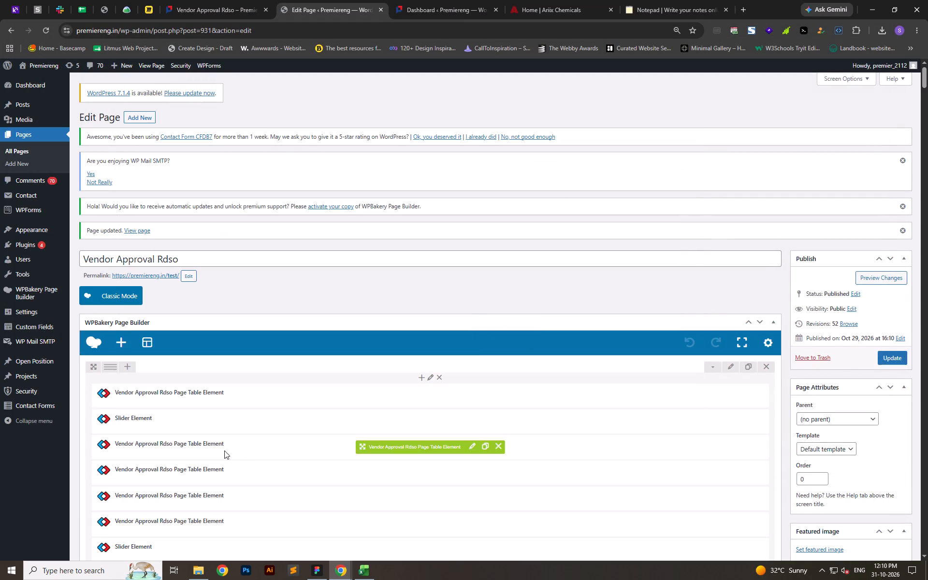
pyautogui.click(898, 355)
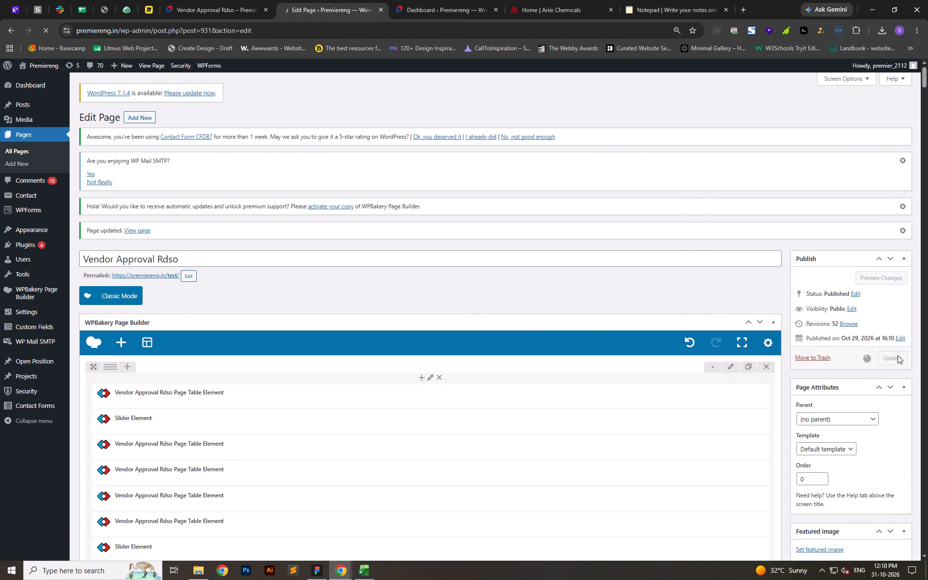
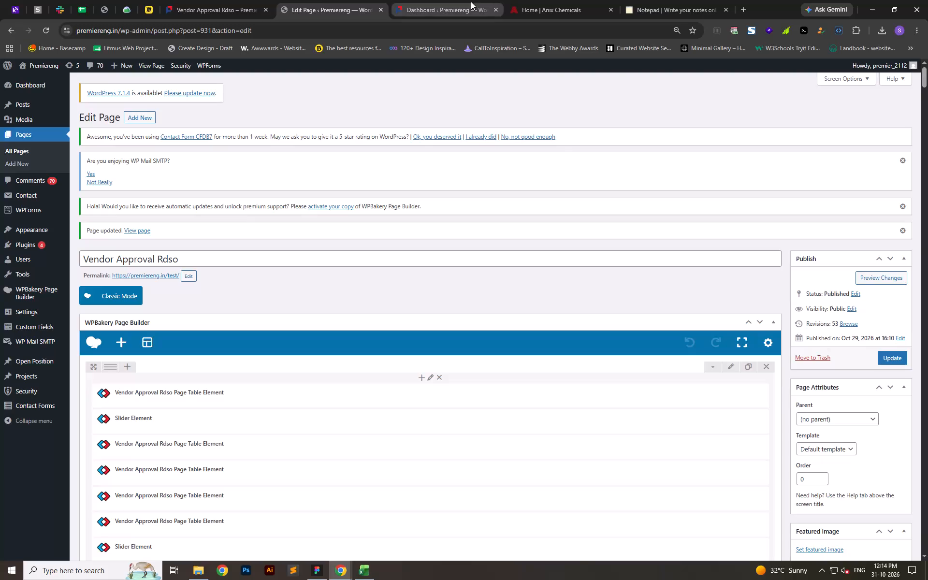
# Reload the live Vendor Approval page and check the line breaks of the facilities list in the Fabrication Units table.
pyautogui.click(210, 0)
pyautogui.hotkey('ctrl', 'shift', 'r')
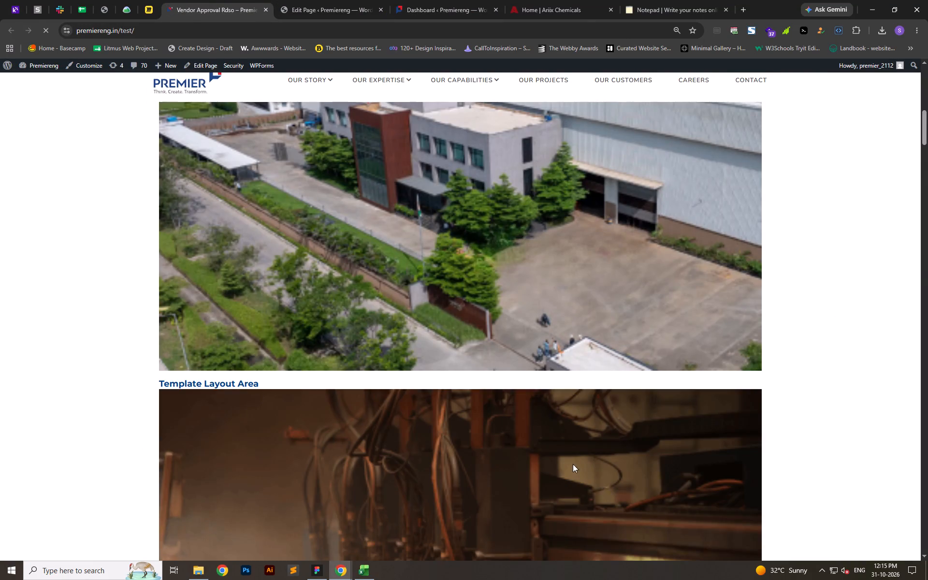
pyautogui.scroll(-2, 475, 370)
pyautogui.scroll(2, 487, 337)
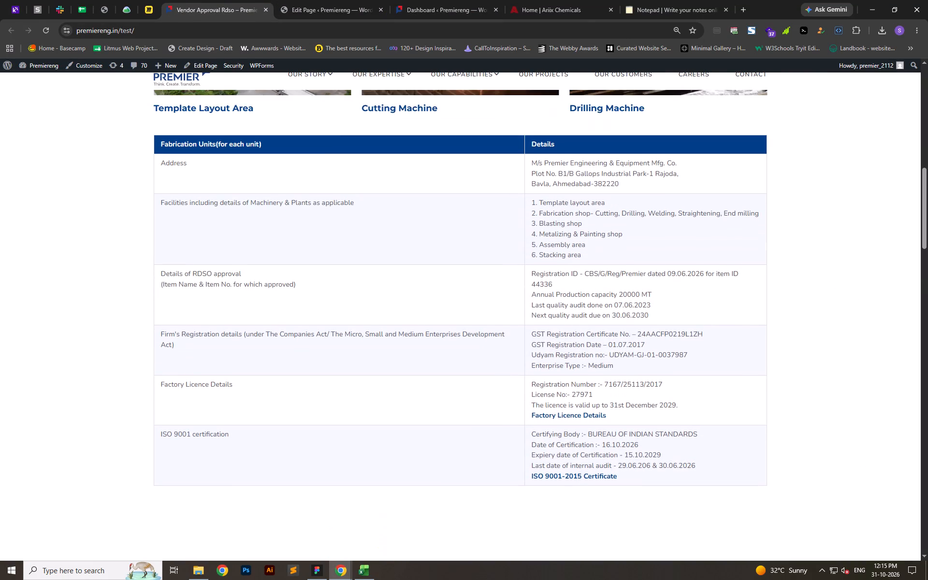
pyautogui.click(317, 0)
pyautogui.click(250, 0)
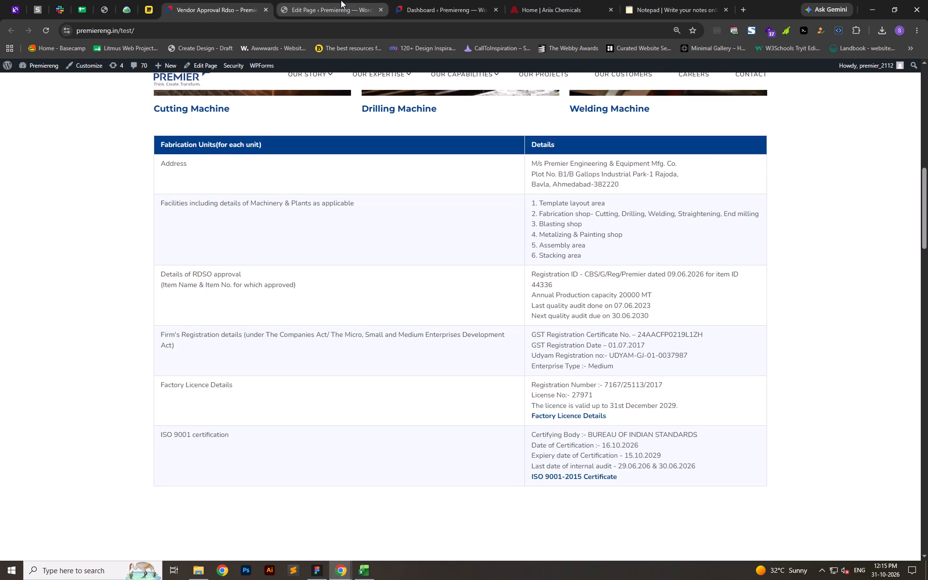
# Return to the page editor at default zoom and open the settings of the table element directly below the first Slider Element.
pyautogui.click(341, 0)
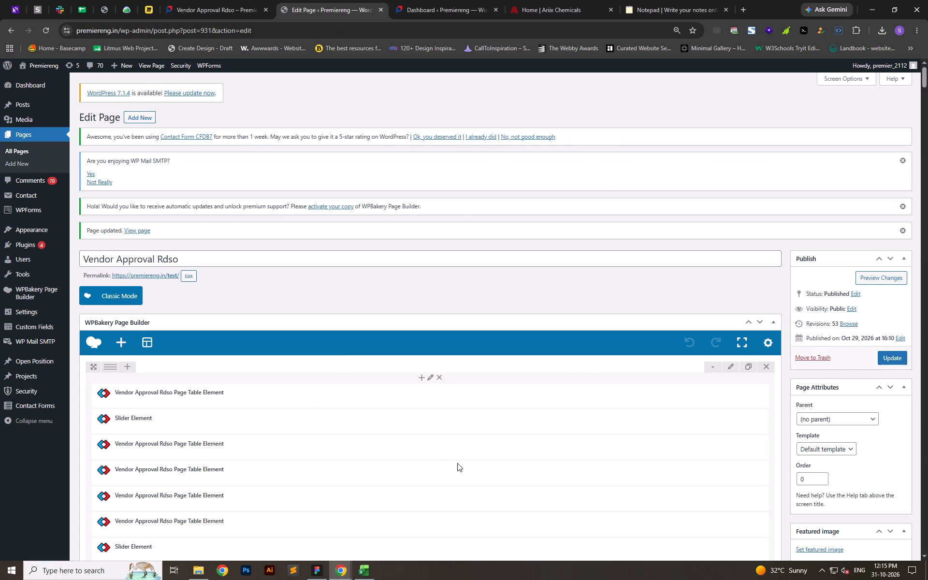
pyautogui.hotkey('ctrl', '0')
pyautogui.scroll(-2, 462, 463)
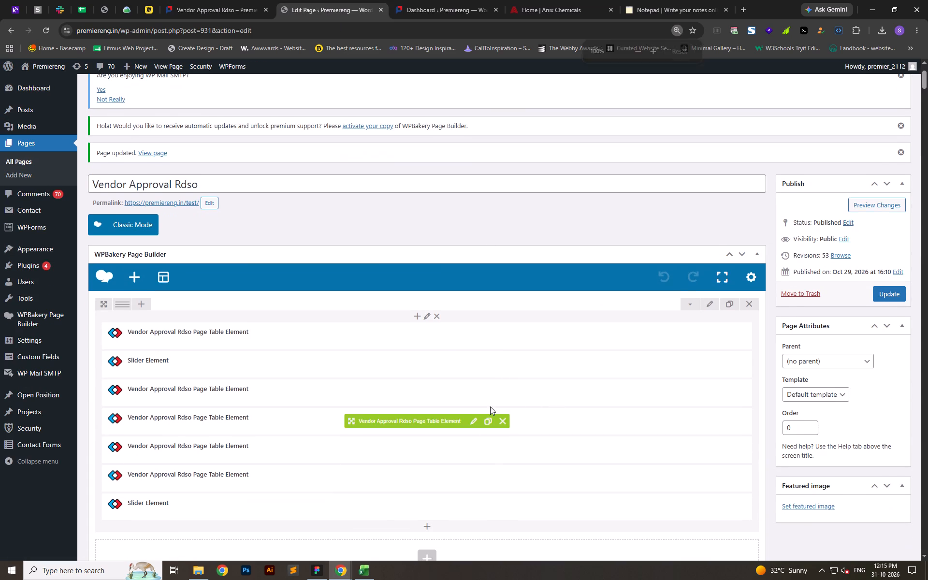
pyautogui.click(472, 395)
pyautogui.scroll(1, 363, 188)
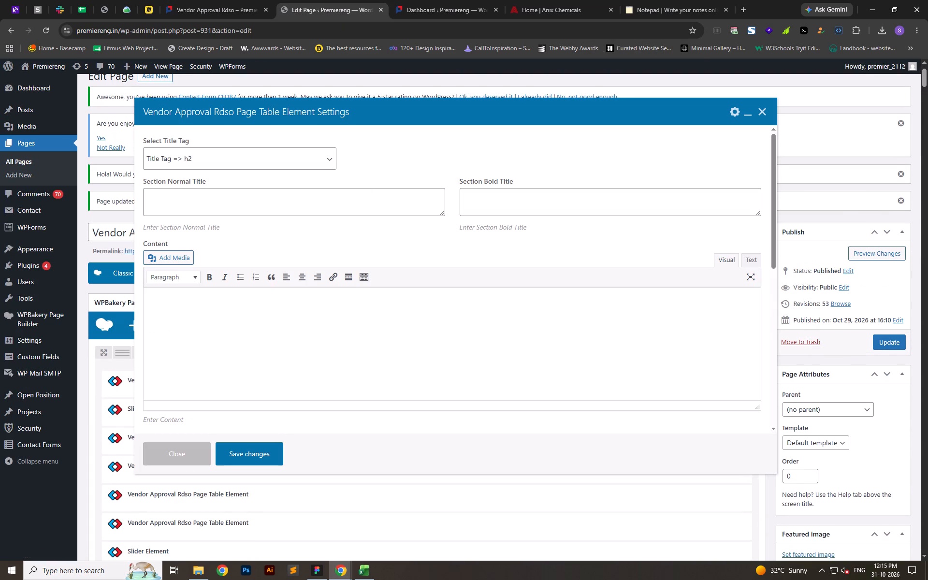
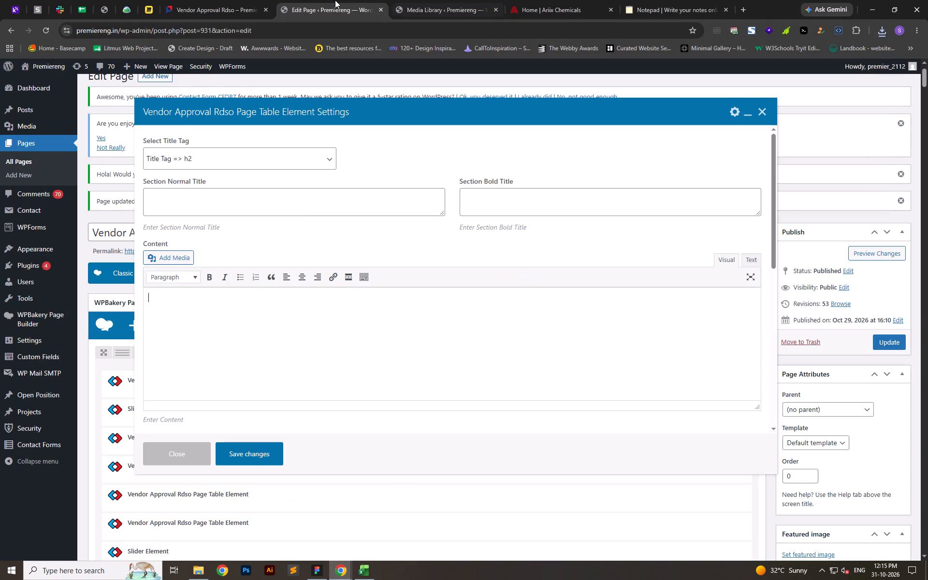
# Duplicate the Factory Licence Details link markup onto a new line below "6. Stacking area" in the Table Content.
pyautogui.scroll(-5, 273, 343)
pyautogui.scroll(-4, 364, 371)
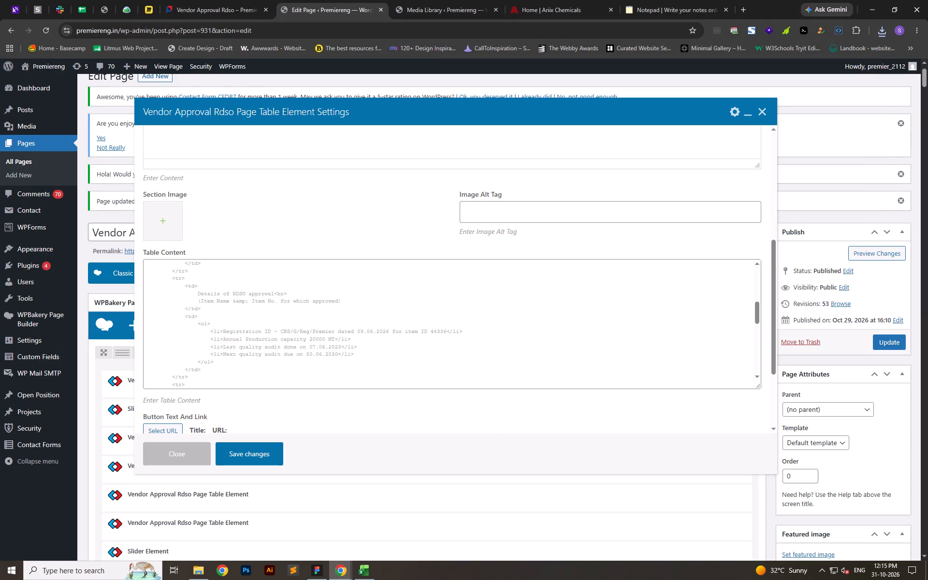
pyautogui.scroll(-3, 296, 347)
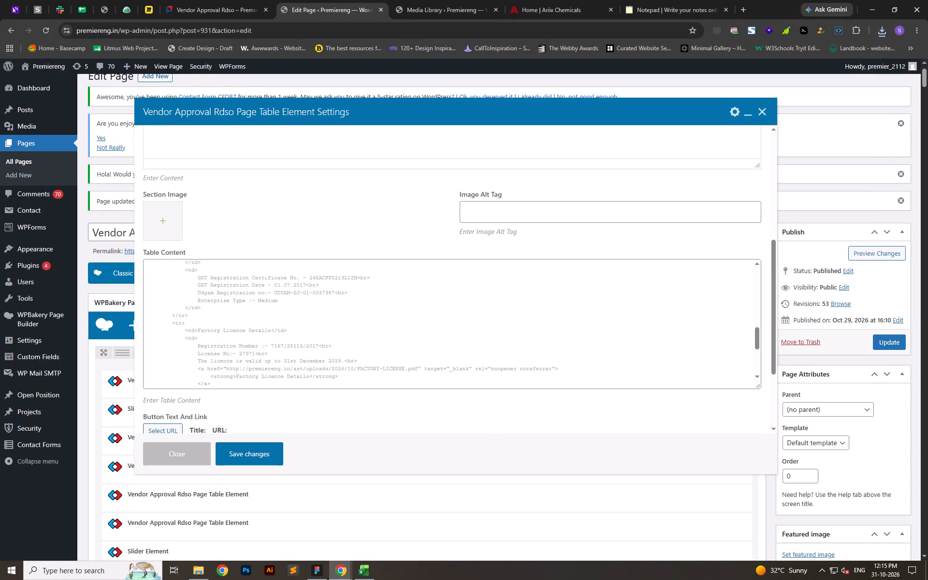
pyautogui.scroll(-1, 217, 382)
pyautogui.moveTo(214, 334); pyautogui.dragTo(198, 319)
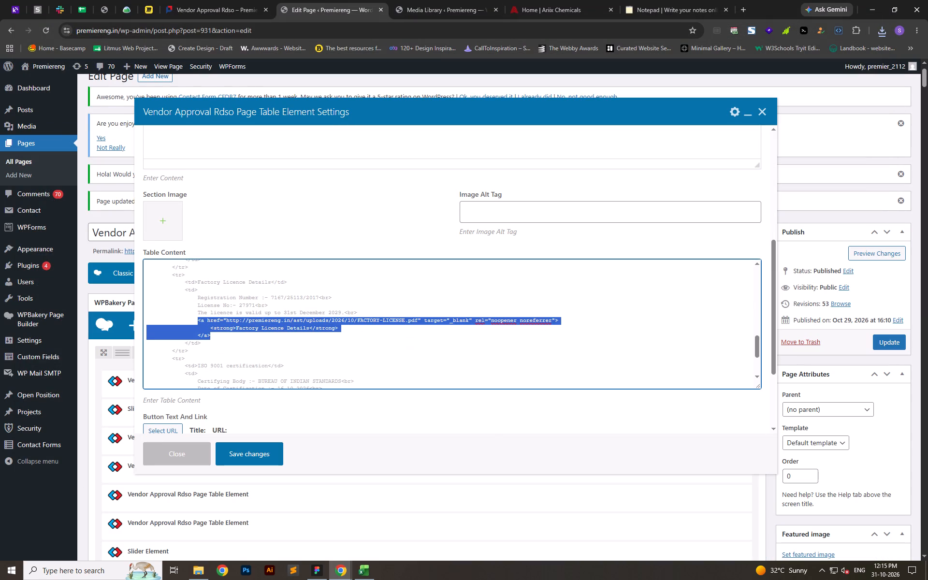
pyautogui.moveTo(198, 319); pyautogui.dragTo(198, 319)
pyautogui.hotkey('ctrl', 'c')
pyautogui.click(349, 296)
pyautogui.scroll(4, 325, 320)
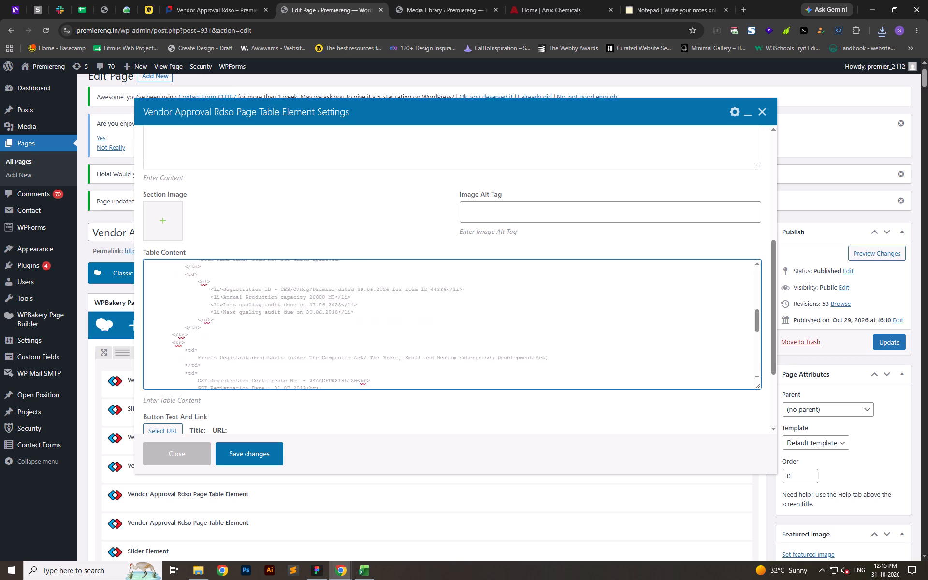
pyautogui.scroll(12, 319, 313)
pyautogui.scroll(-3, 316, 307)
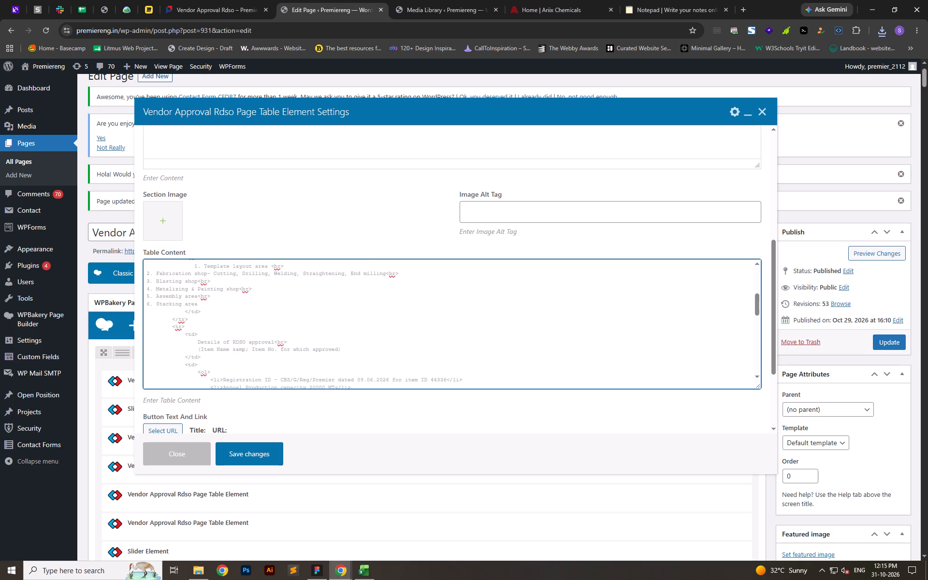
pyautogui.click(214, 303)
pyautogui.hotkey('shift', 'Return')
pyautogui.hotkey('ctrl', 'v')
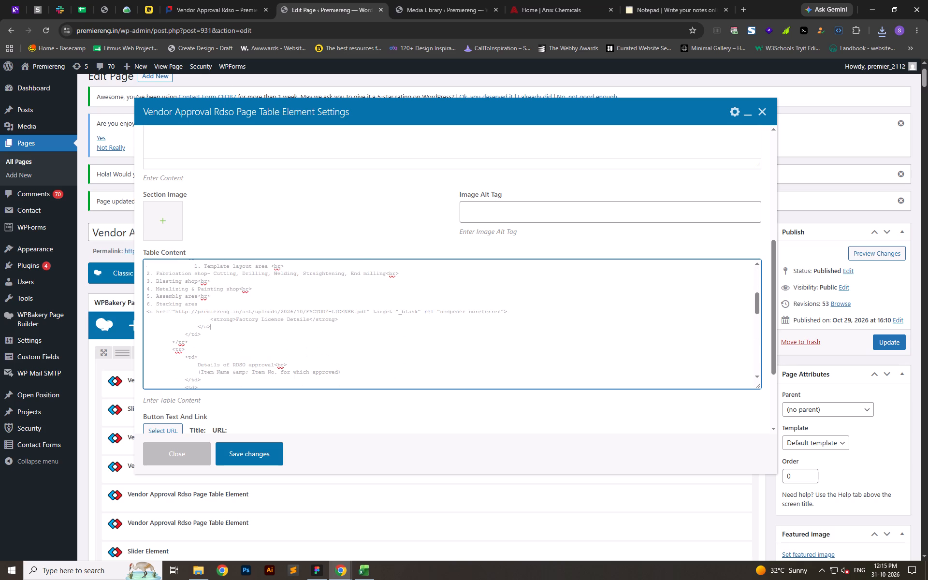
# Replace the duplicated link's label with "List of Machine", copied from the remark beside the facilities rows in the Excel correction sheet.
pyautogui.click(233, 0)
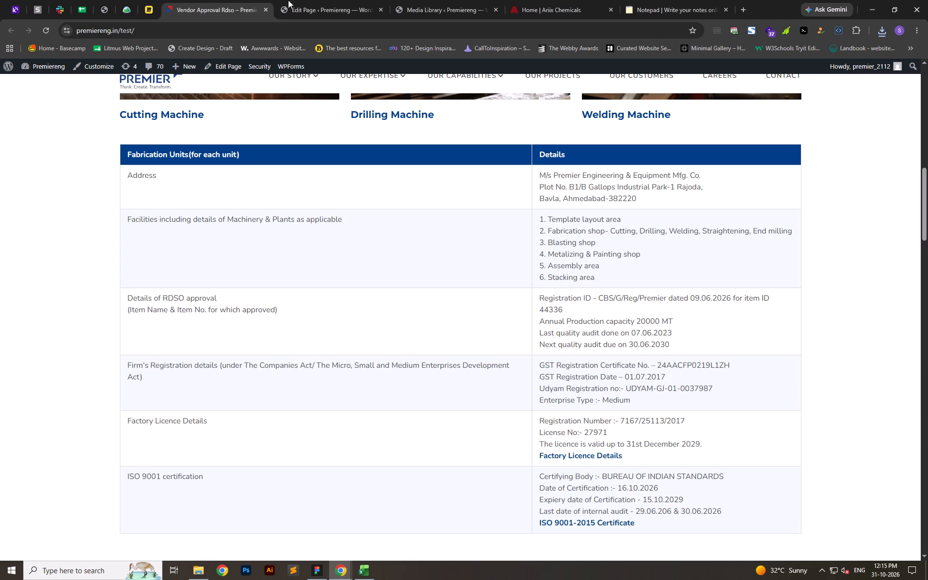
pyautogui.click(359, 576)
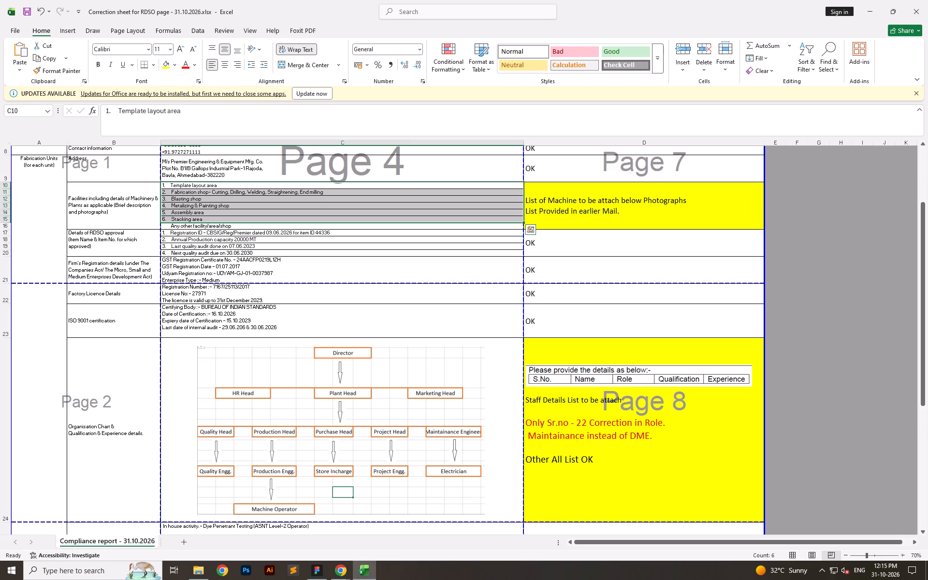
pyautogui.click(561, 206)
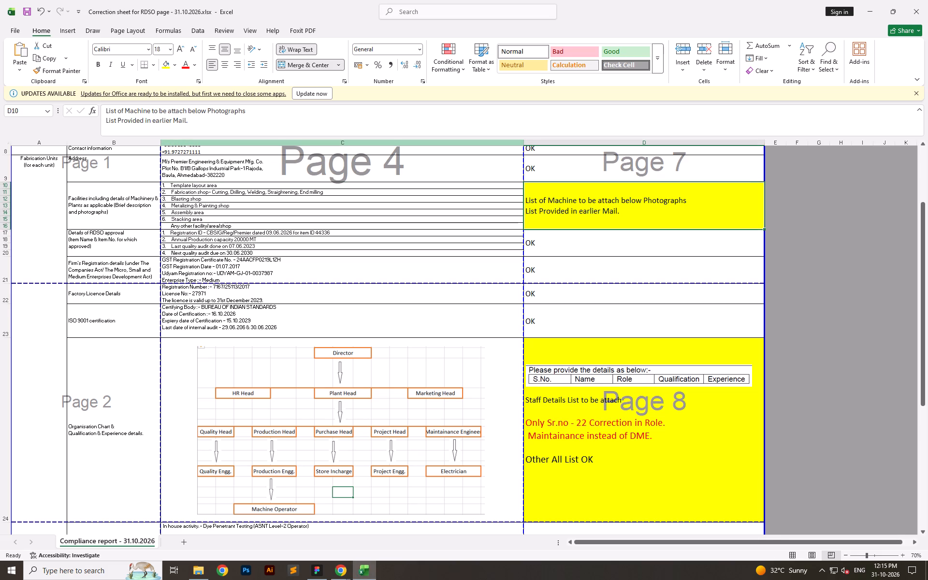
pyautogui.moveTo(106, 112); pyautogui.dragTo(141, 113)
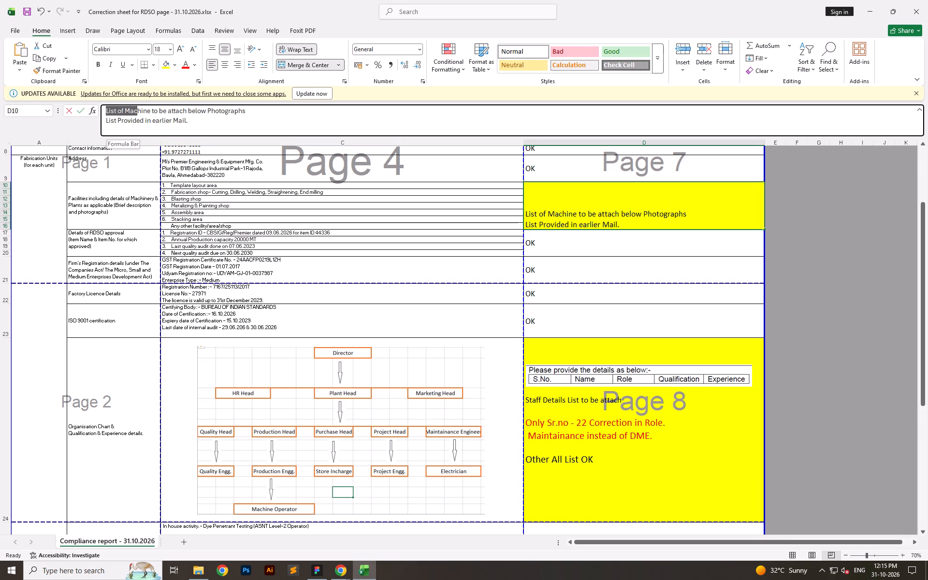
pyautogui.moveTo(141, 113); pyautogui.dragTo(149, 113)
pyautogui.hotkey('ctrl', 'c')
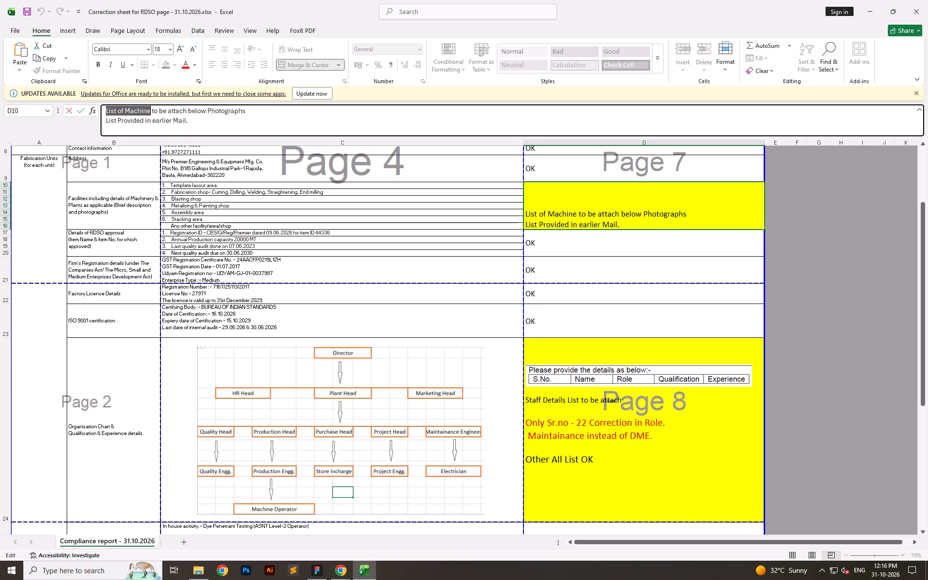
pyautogui.click(274, 122)
pyautogui.hotkey('alt', 'Tab')
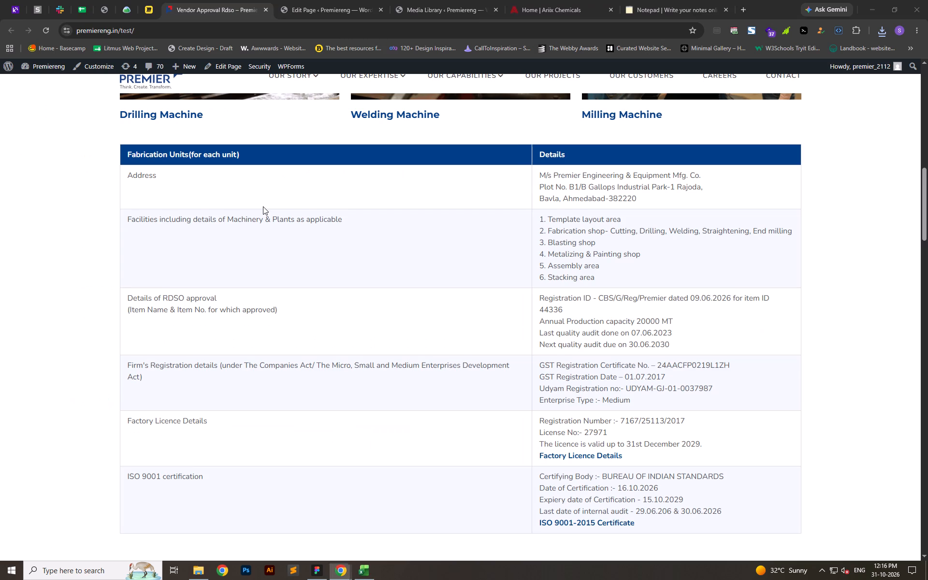
pyautogui.click(292, 0)
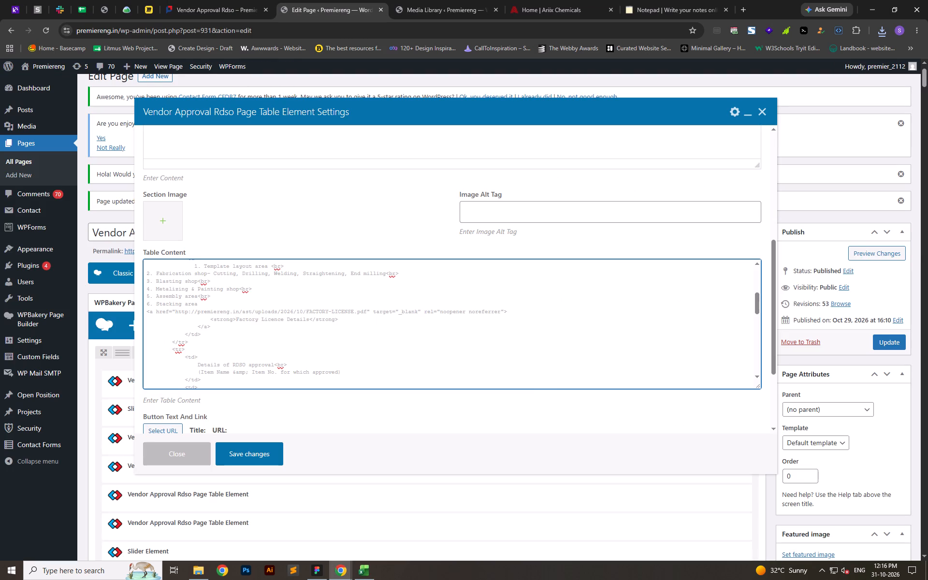
pyautogui.moveTo(236, 318); pyautogui.dragTo(309, 318)
pyautogui.hotkey('ctrl', 'v')
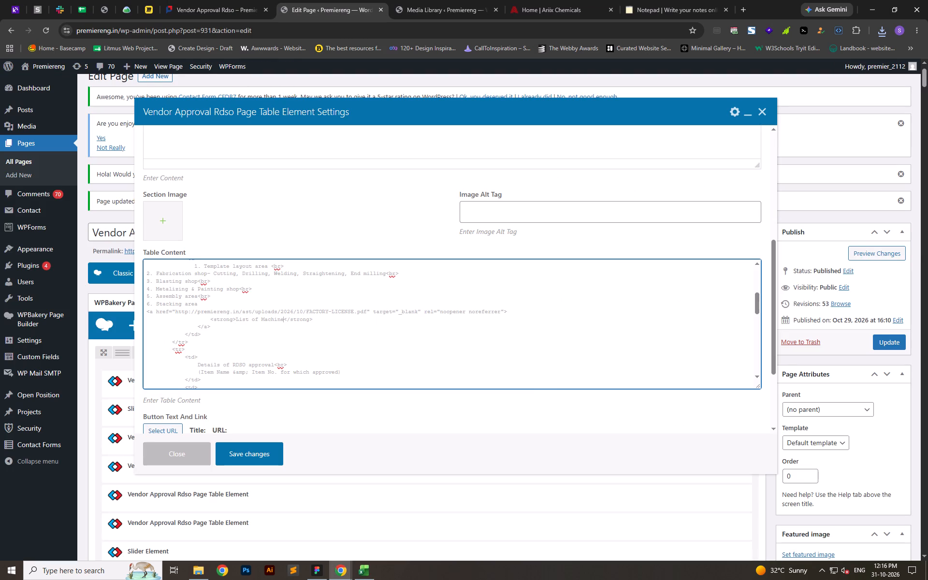
pyautogui.click(377, 322)
# Replace the List of Machine link's address with the List-of-machine-1.pdf file URL from the Media Library and save the table element.
pyautogui.click(397, 0)
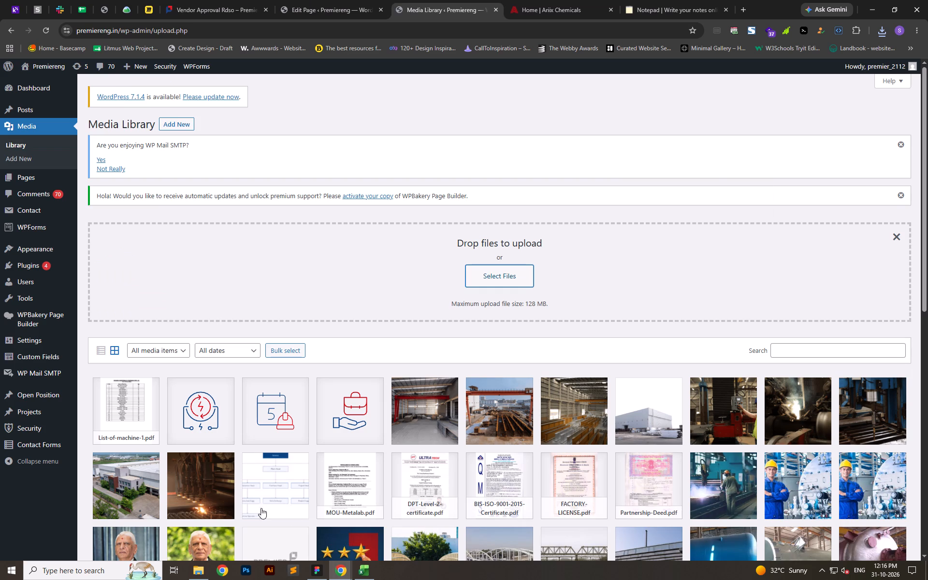
pyautogui.click(133, 419)
pyautogui.click(754, 275)
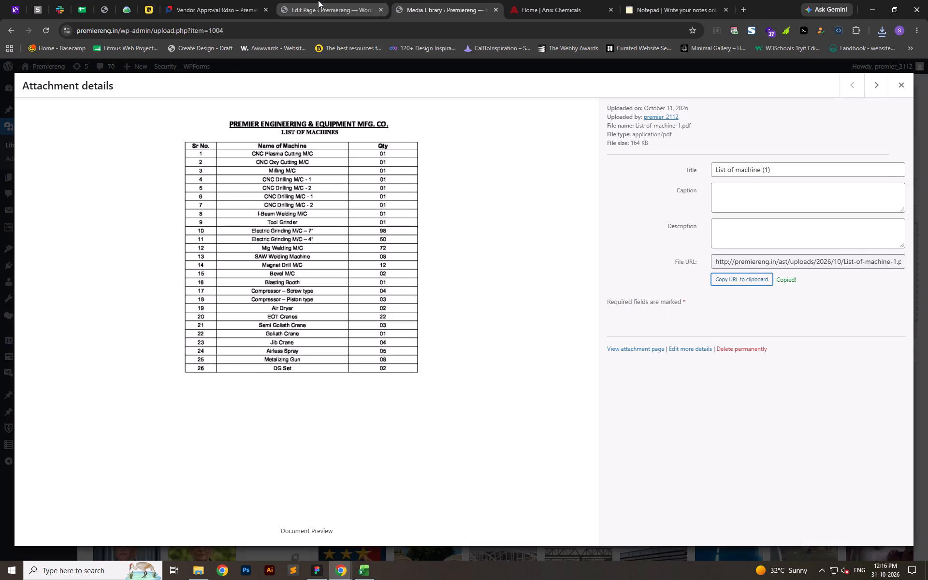
pyautogui.click(318, 0)
pyautogui.moveTo(175, 314); pyautogui.dragTo(297, 315)
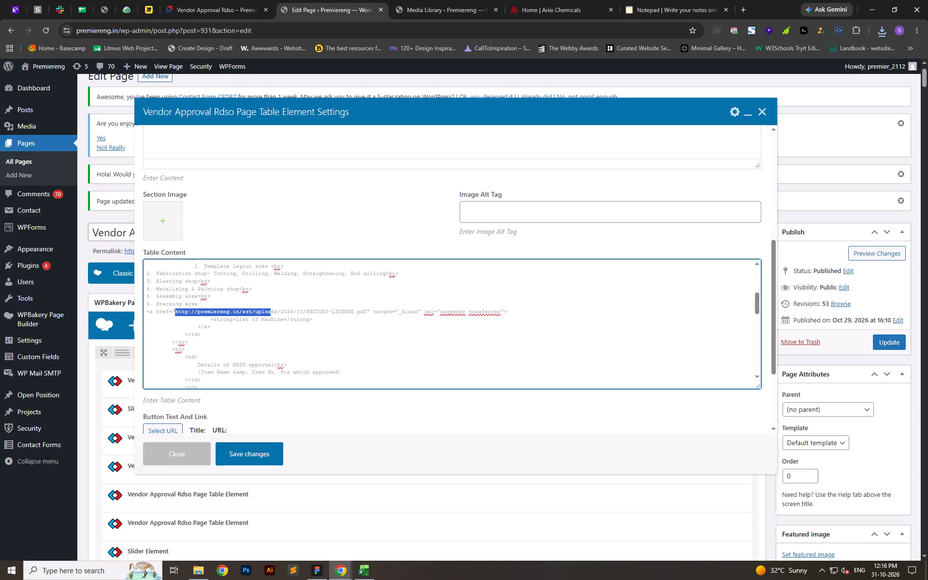
pyautogui.moveTo(297, 315); pyautogui.dragTo(366, 313)
pyautogui.hotkey('ctrl', 'v')
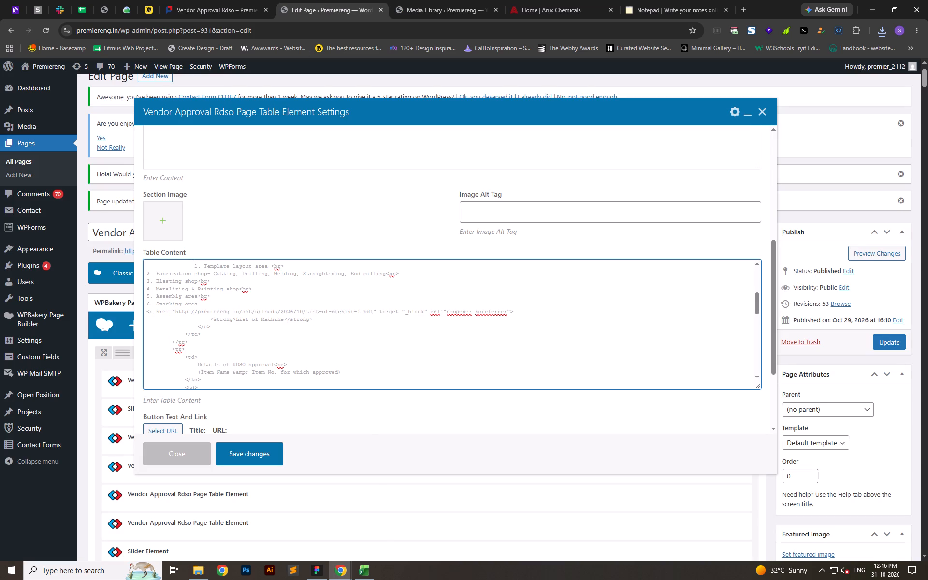
pyautogui.click(541, 308)
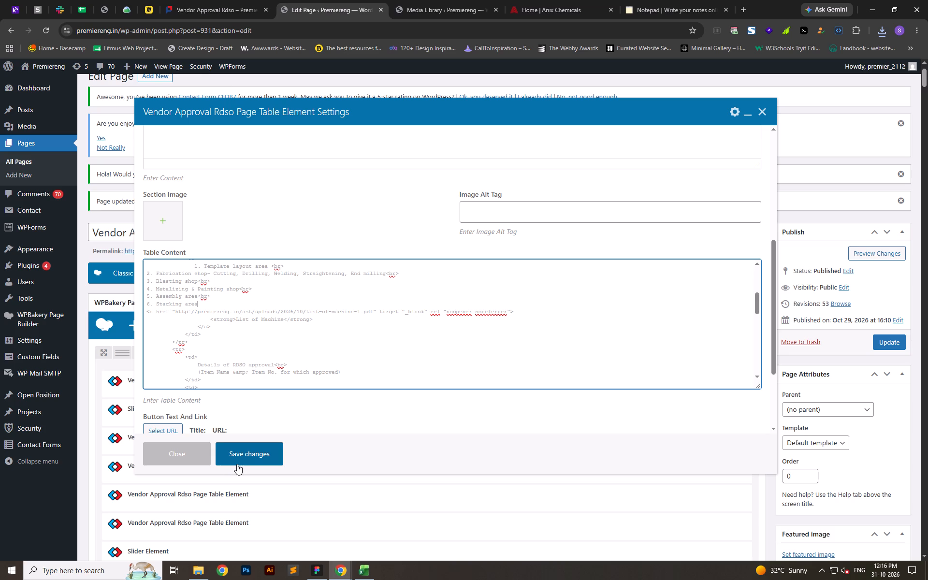
pyautogui.click(250, 450)
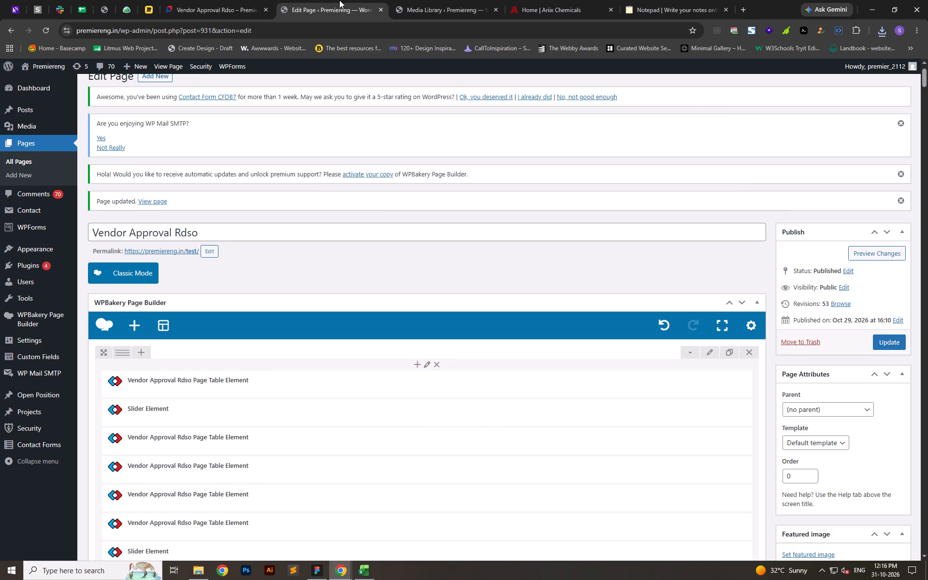
# Review the correction sheet's remark on the Organisation Chart staff details against the page editor's element list.
pyautogui.click(368, 566)
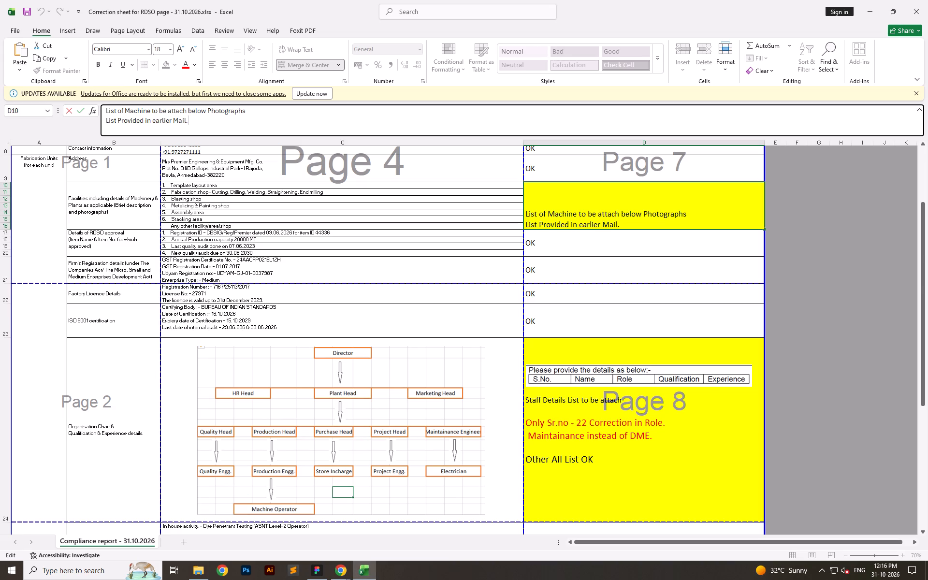
pyautogui.scroll(-2, 478, 447)
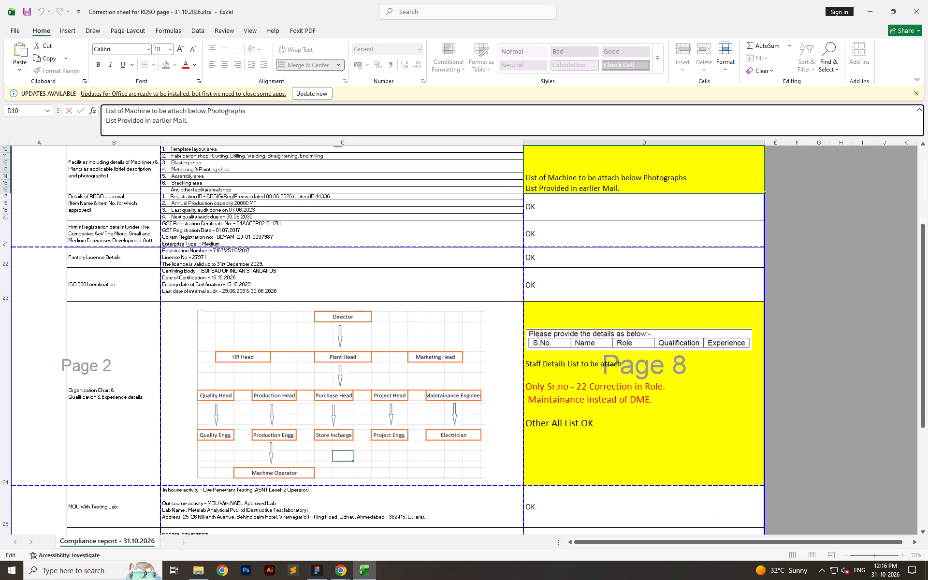
pyautogui.click(597, 385)
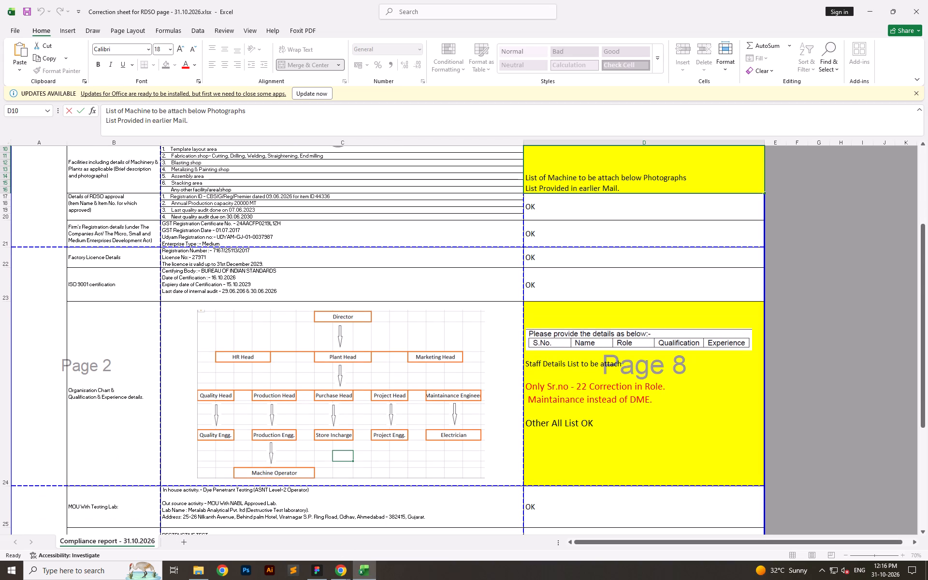
pyautogui.hotkey('alt', 'Tab')
pyautogui.scroll(-2, 334, 464)
pyautogui.hotkey('alt', 'Tab')
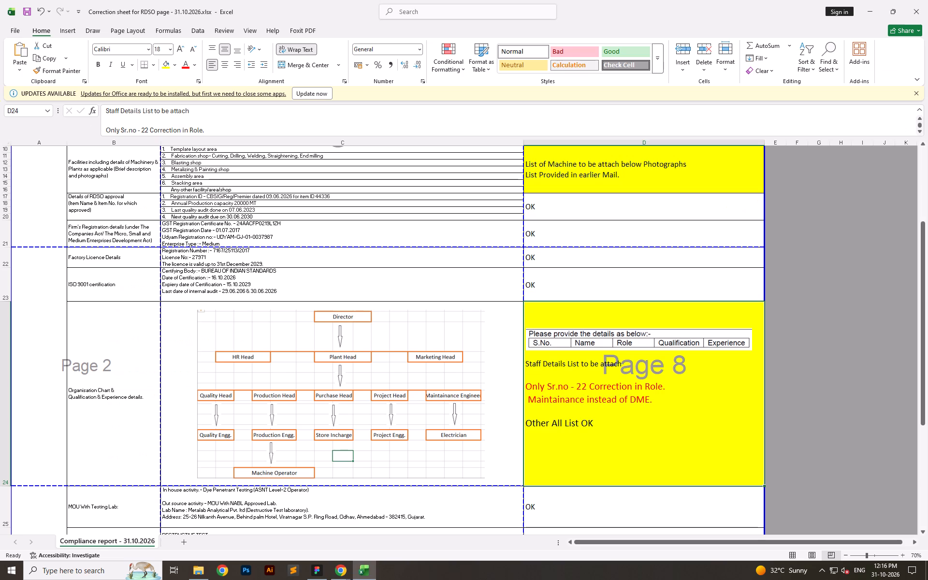
pyautogui.hotkey('alt', 'Tab')
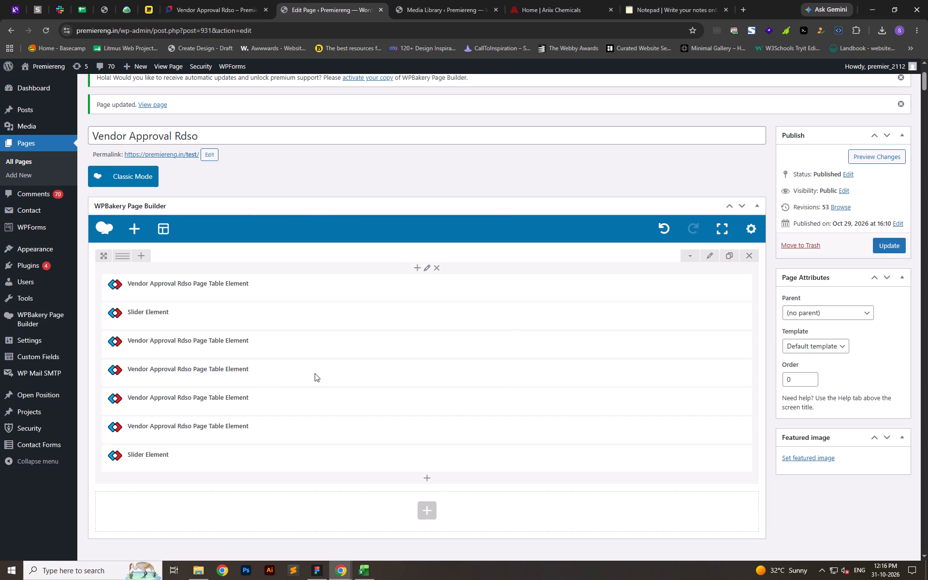
pyautogui.hotkey('alt', 'Tab')
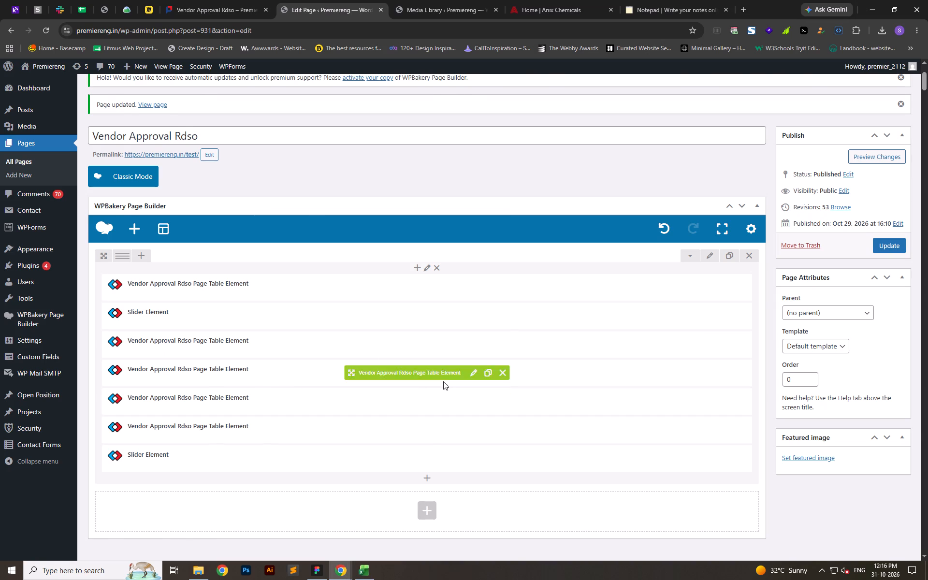
pyautogui.hotkey('alt', 'Tab')
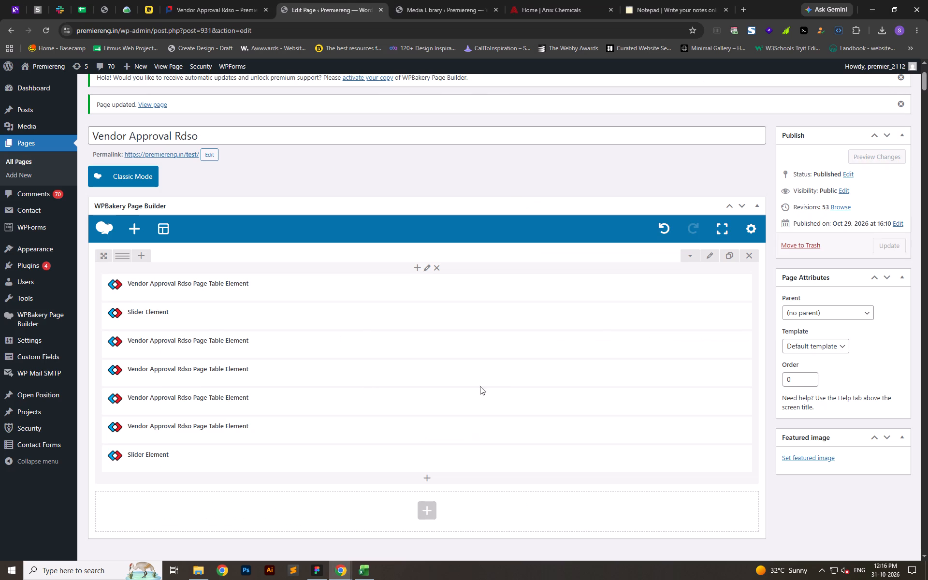
# Open the settings of the Organisation Chart & Qualification table element and locate staff row 22 in its Table Content.
pyautogui.click(469, 376)
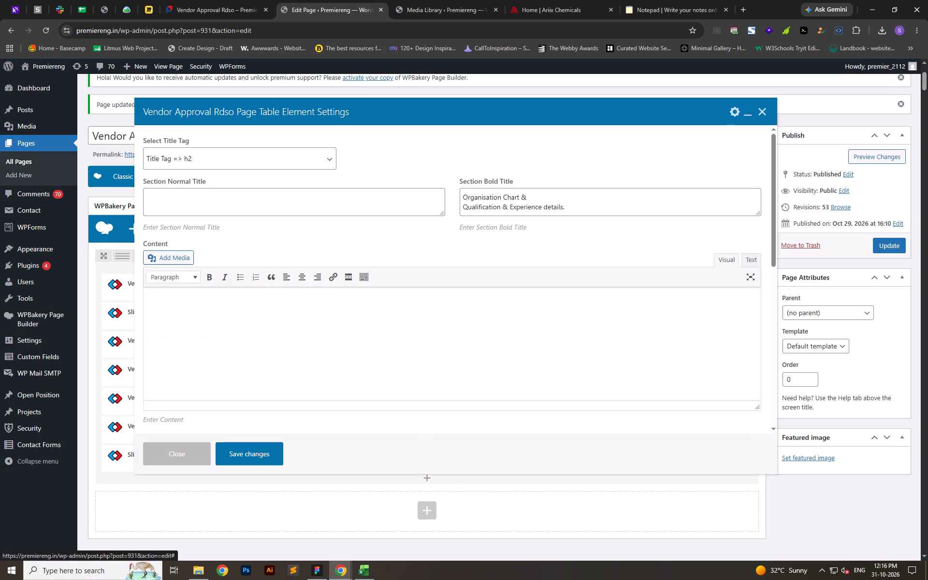
pyautogui.scroll(-5, 326, 249)
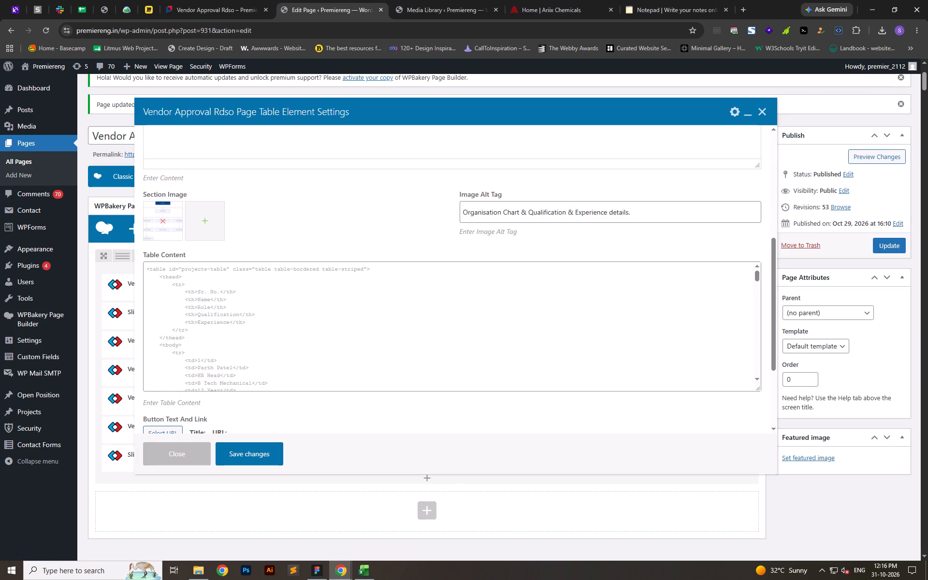
pyautogui.scroll(-17, 255, 354)
pyautogui.scroll(1, 280, 327)
pyautogui.scroll(-6, 280, 327)
pyautogui.scroll(1, 280, 327)
pyautogui.scroll(-5, 280, 327)
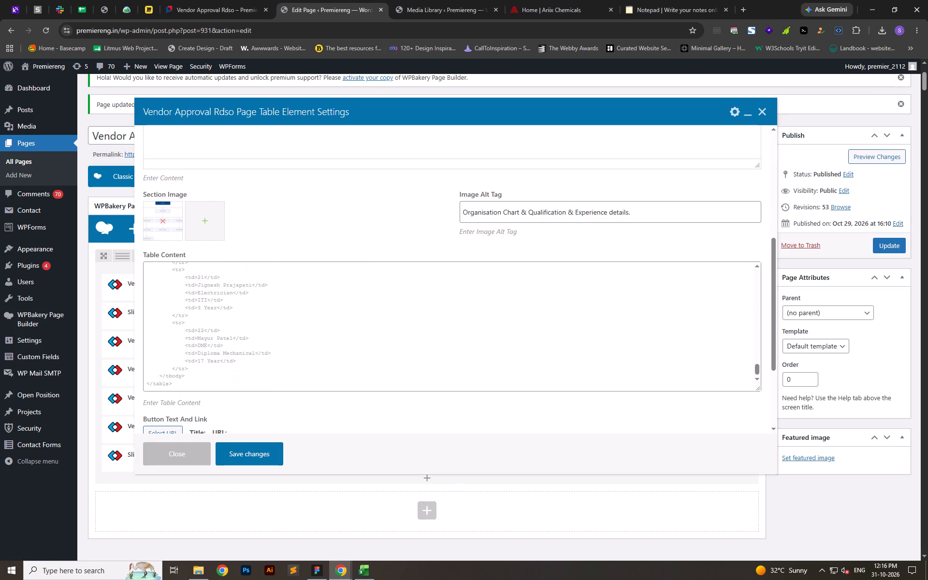
# Replace the role in staff row 22 of the Table Content with "Maintainance", copied from the Organisation Chart remark in the Excel correction sheet.
pyautogui.hotkey('alt', 'Tab')
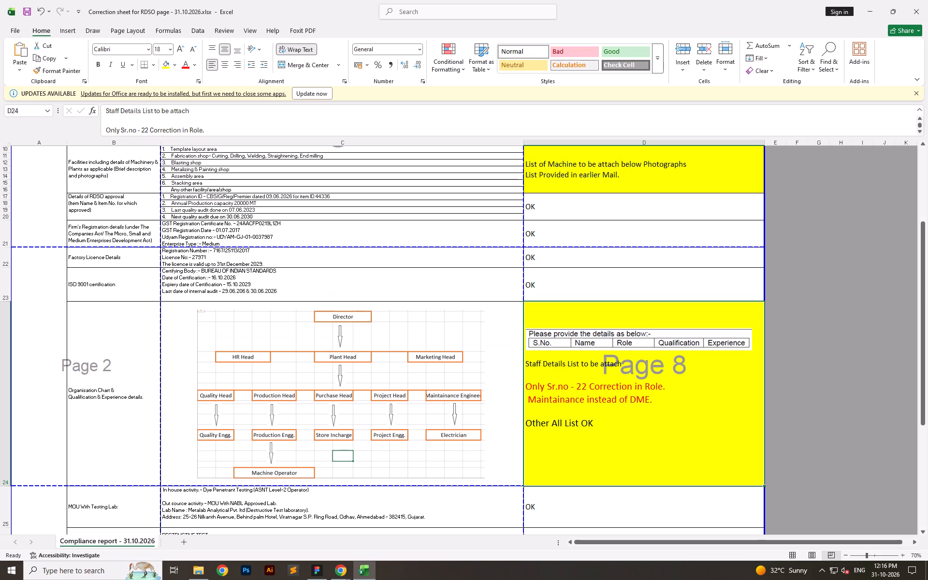
pyautogui.click(564, 401)
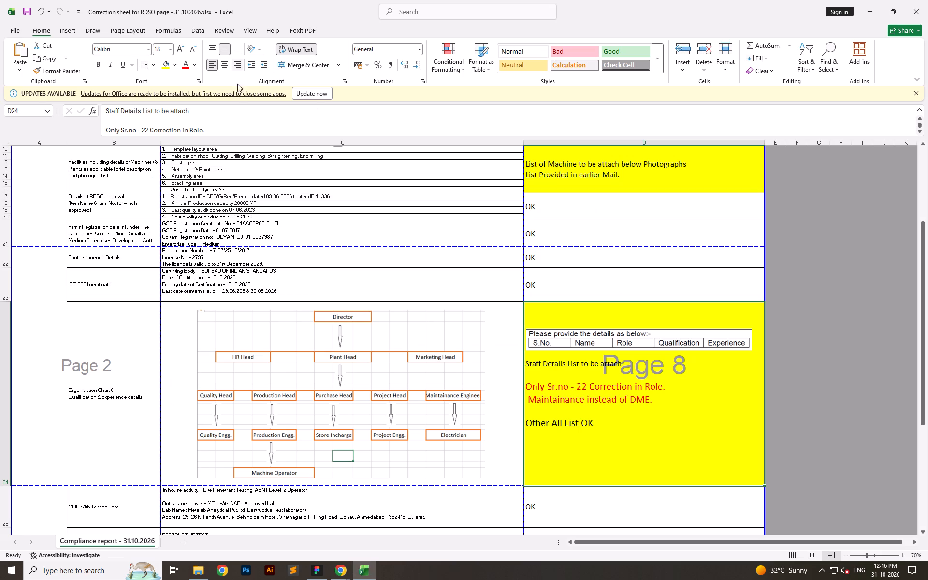
pyautogui.click(604, 409)
pyautogui.scroll(-1, 181, 118)
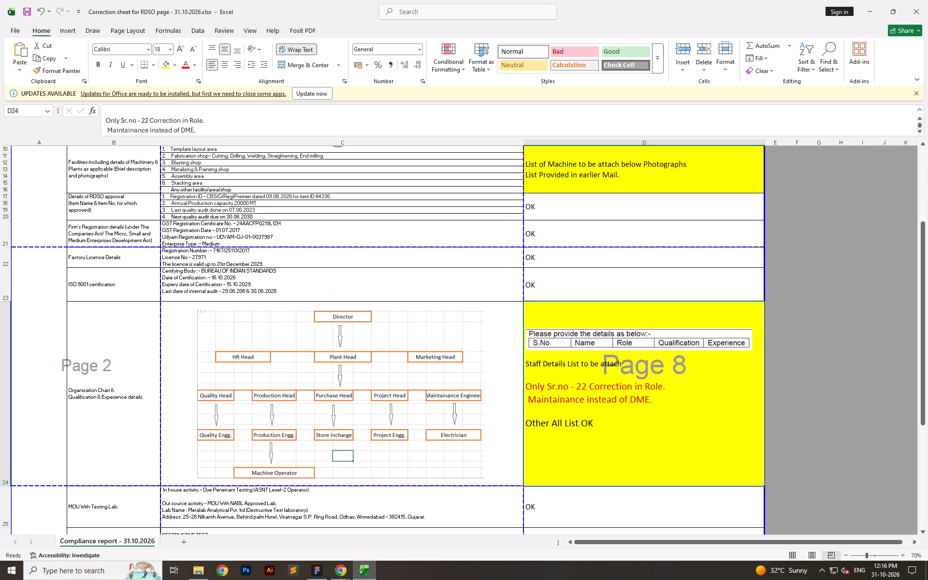
pyautogui.moveTo(147, 130); pyautogui.dragTo(110, 131)
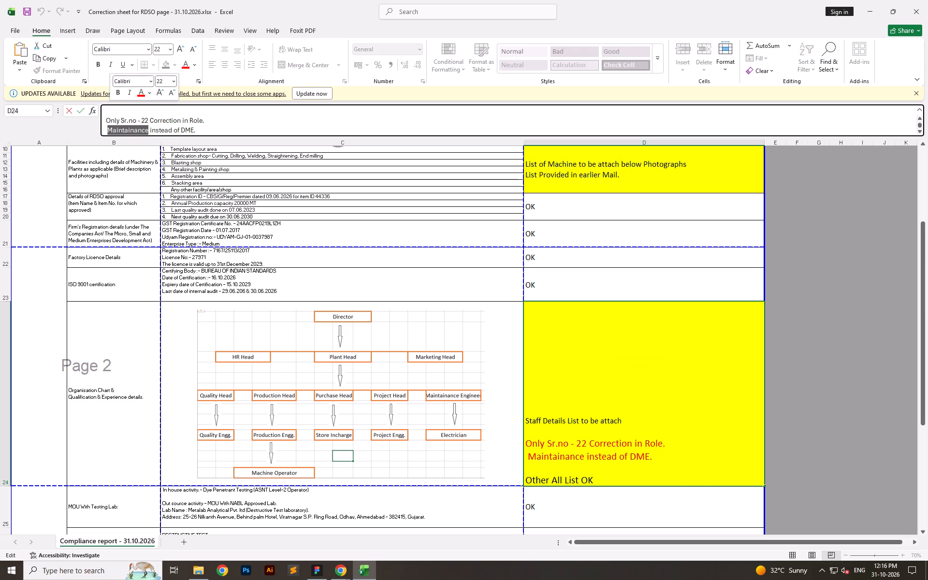
pyautogui.hotkey('ctrl', 'c')
pyautogui.hotkey('alt', 'Tab')
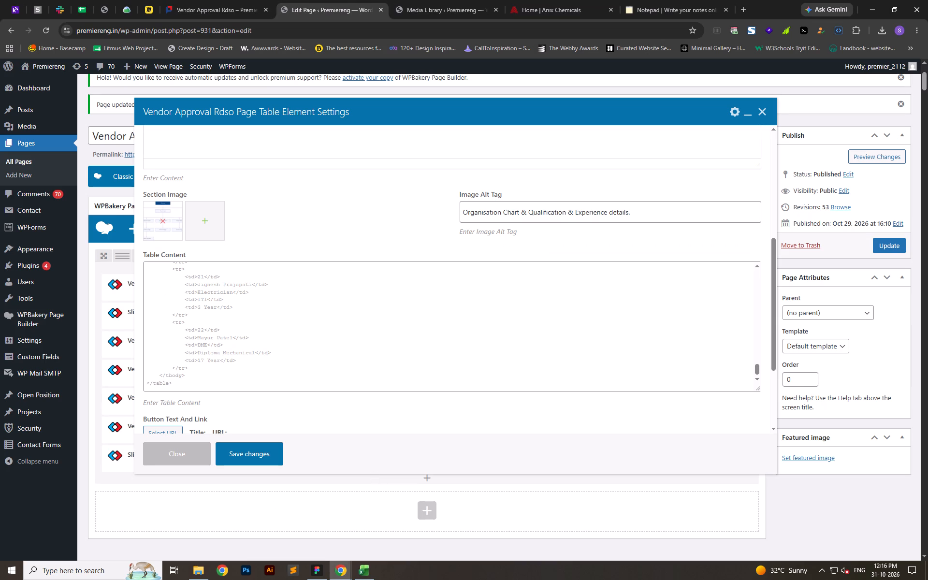
pyautogui.doubleClick(202, 344)
pyautogui.hotkey('ctrl', 'v')
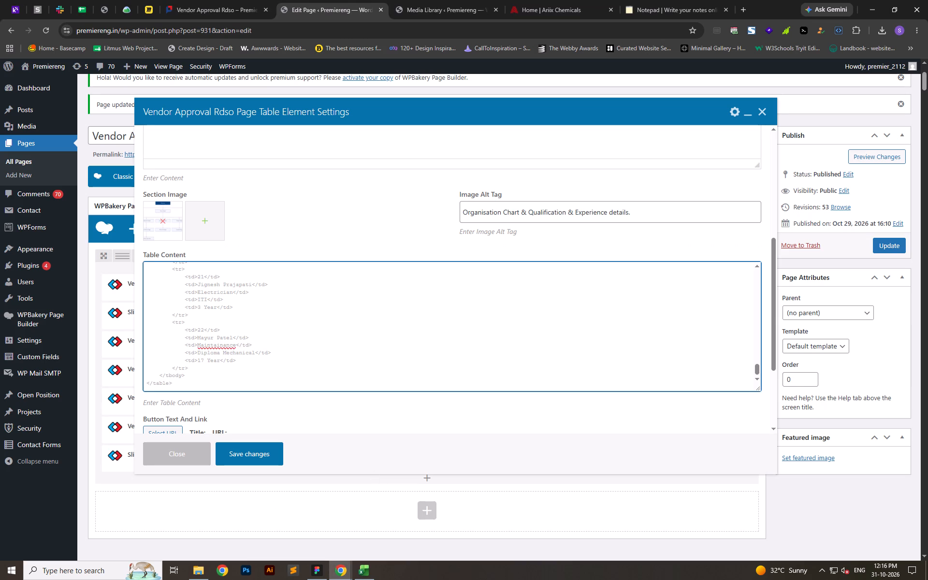
pyautogui.click(284, 353)
pyautogui.click(210, 347)
pyautogui.doubleClick(210, 347)
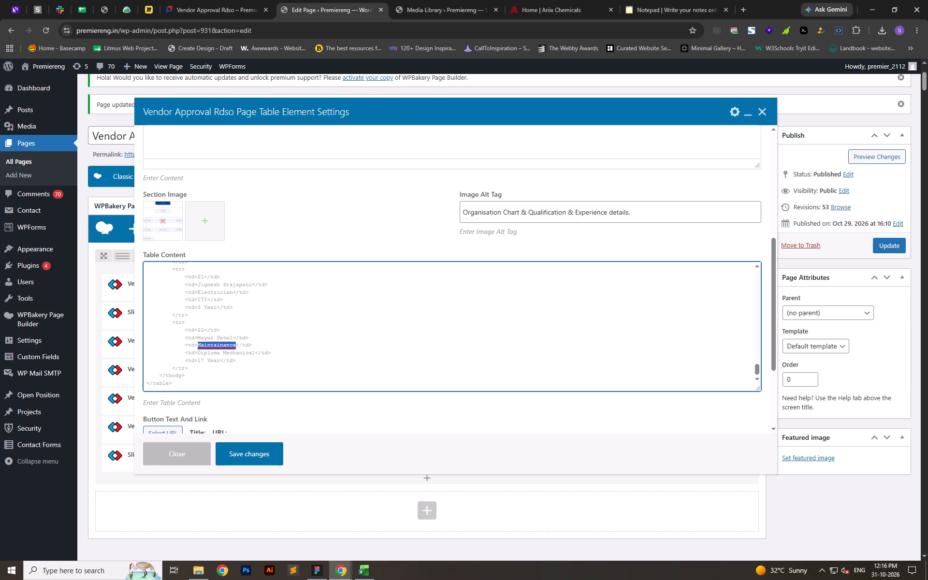
pyautogui.rightClick(210, 347)
pyautogui.click(210, 347)
pyautogui.click(272, 346)
# Check the remaining rows of the correction sheet for further highlighted remarks and save the Organisation Chart table element.
pyautogui.hotkey('alt', 'Tab')
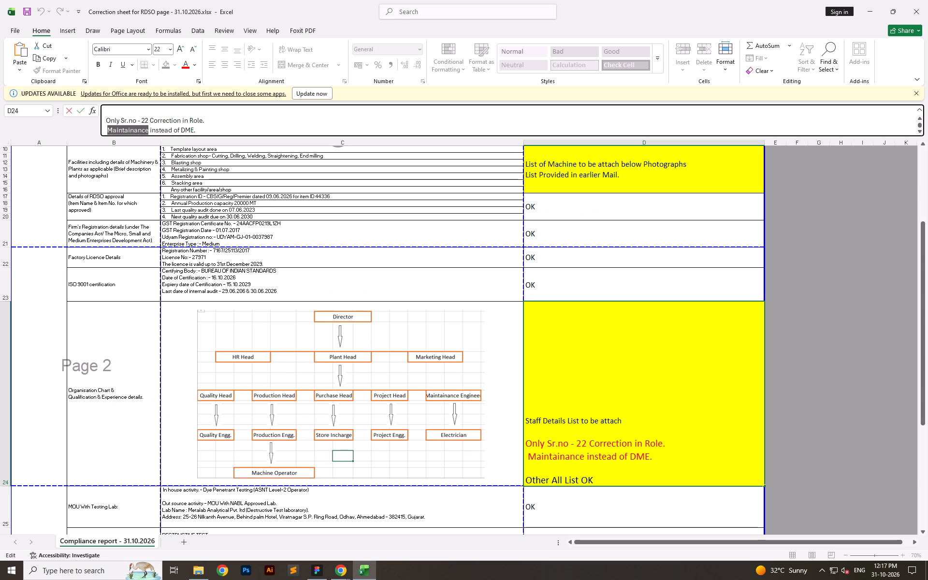
pyautogui.scroll(-5, 606, 441)
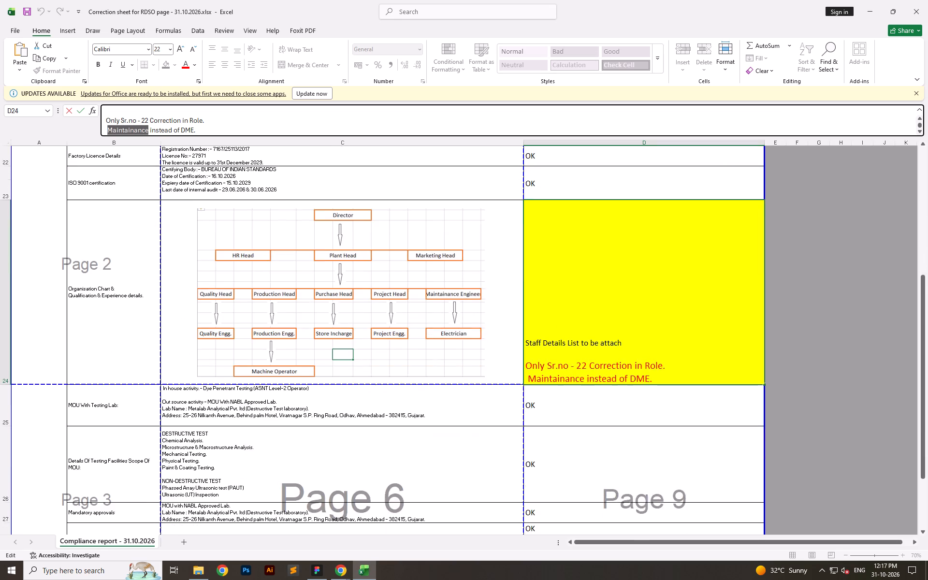
pyautogui.scroll(-4, 599, 427)
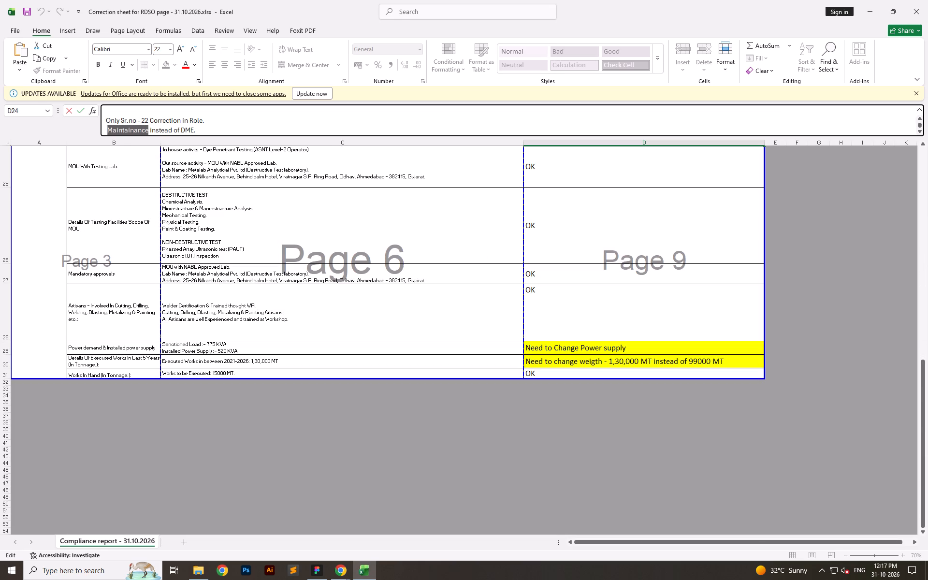
pyautogui.click(212, 347)
pyautogui.hotkey('alt', 'Tab')
pyautogui.click(258, 457)
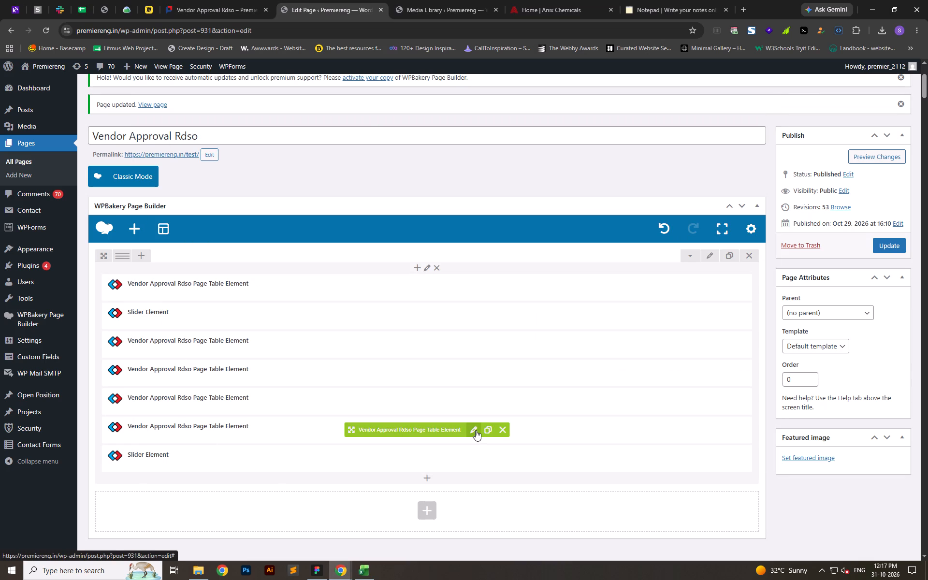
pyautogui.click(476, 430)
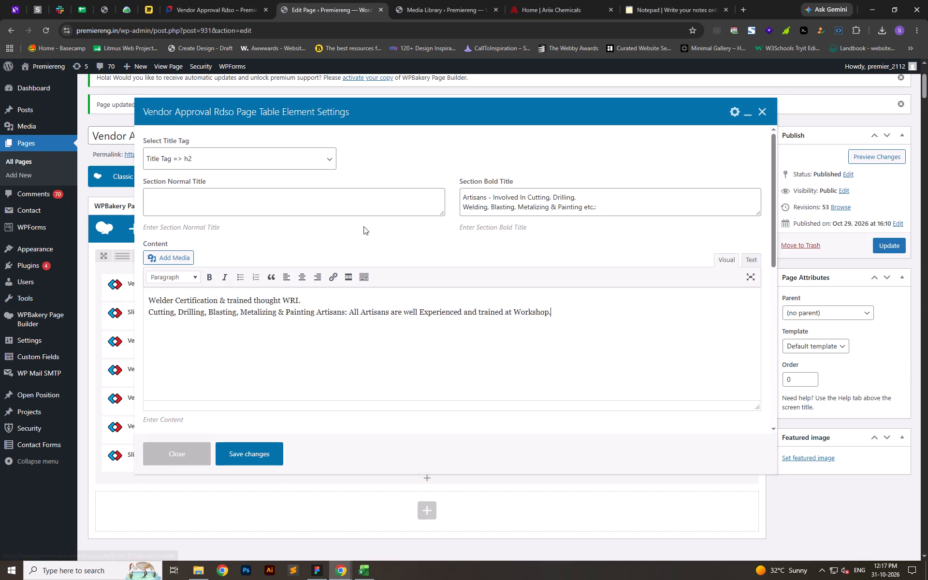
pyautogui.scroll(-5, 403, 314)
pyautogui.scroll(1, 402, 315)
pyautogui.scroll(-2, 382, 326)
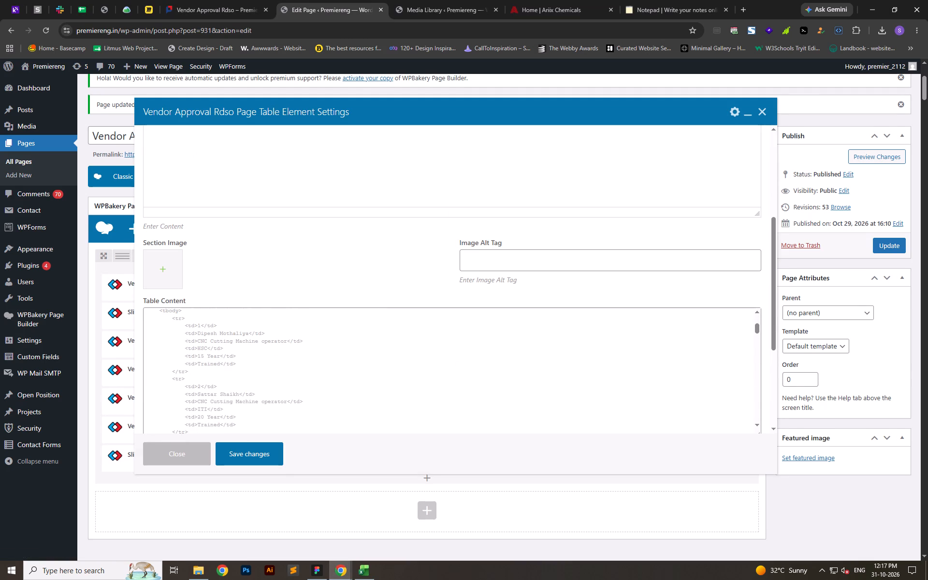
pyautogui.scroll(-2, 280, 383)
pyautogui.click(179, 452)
# Open the settings of the last Slider Element and expand its Power demand & Installed power supply item.
pyautogui.hotkey('alt', 'Tab')
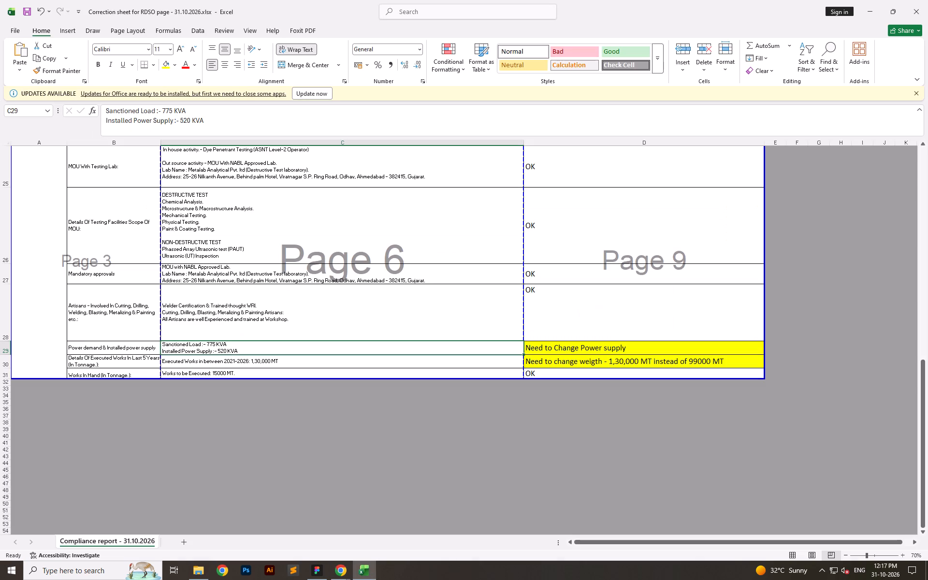
pyautogui.hotkey('alt', 'Tab')
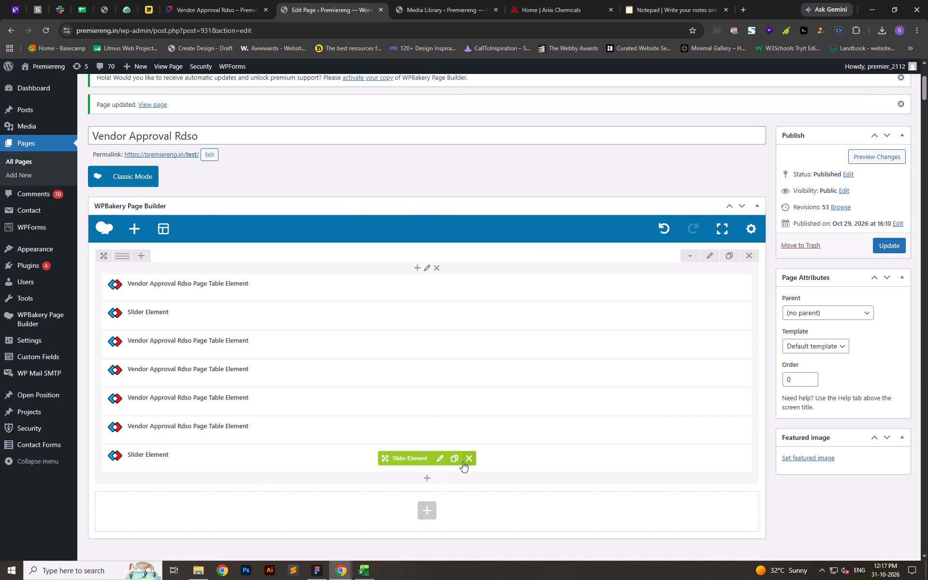
pyautogui.click(441, 455)
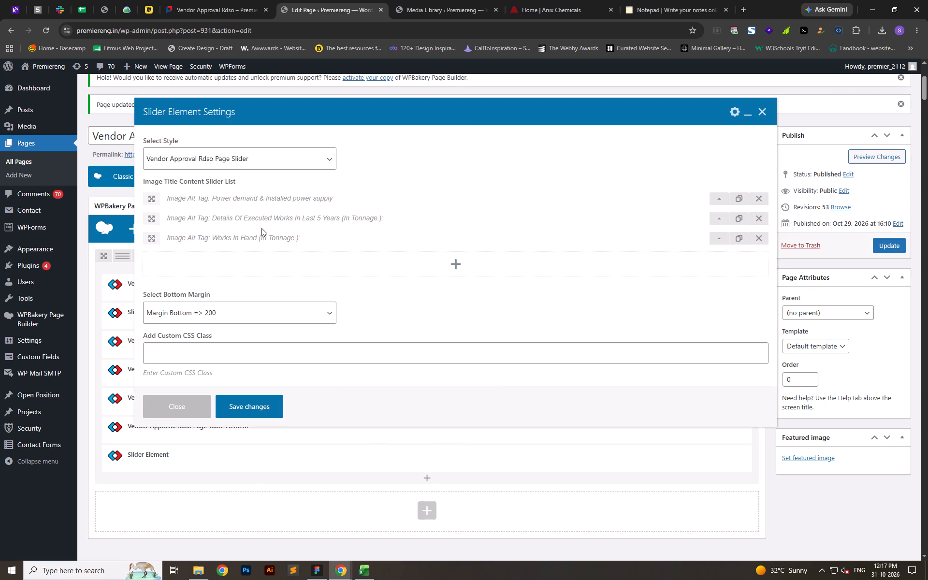
pyautogui.click(716, 198)
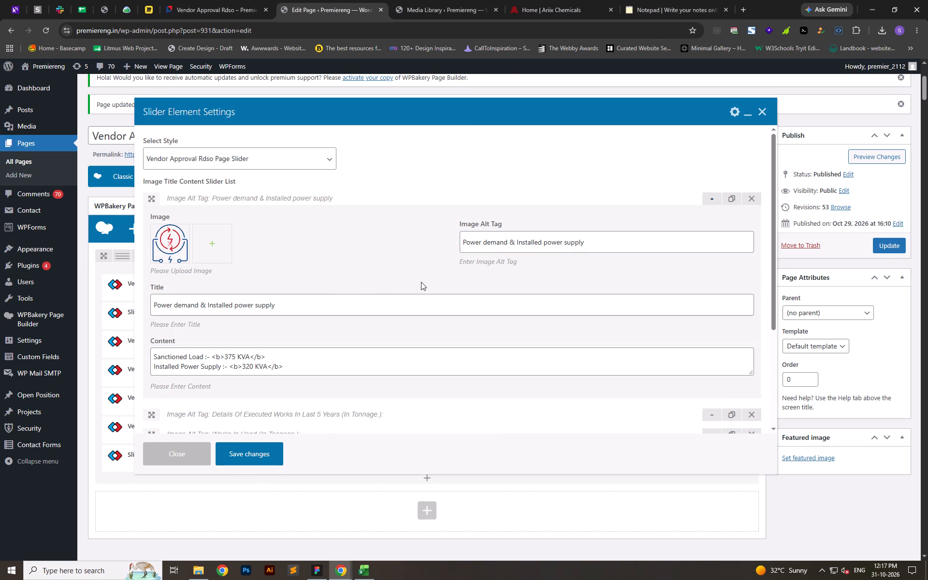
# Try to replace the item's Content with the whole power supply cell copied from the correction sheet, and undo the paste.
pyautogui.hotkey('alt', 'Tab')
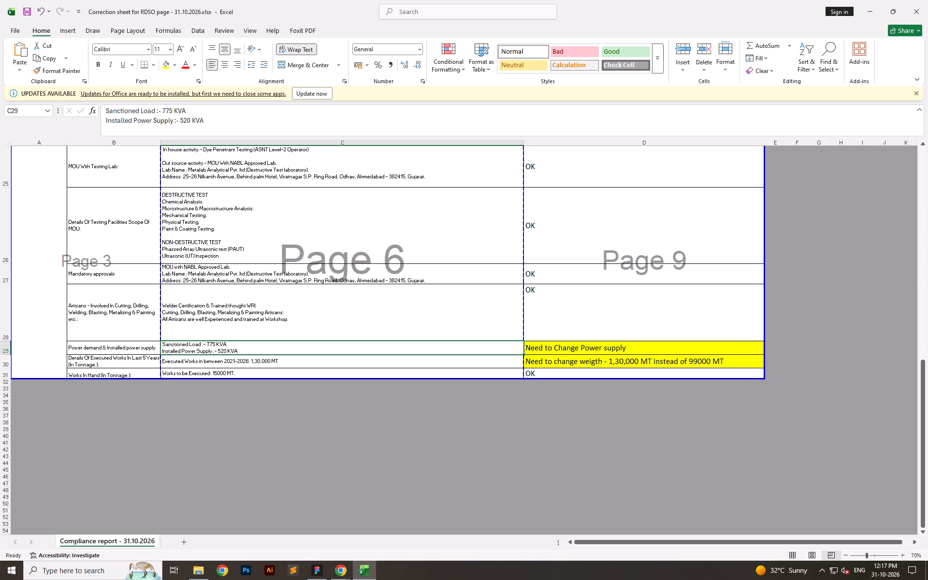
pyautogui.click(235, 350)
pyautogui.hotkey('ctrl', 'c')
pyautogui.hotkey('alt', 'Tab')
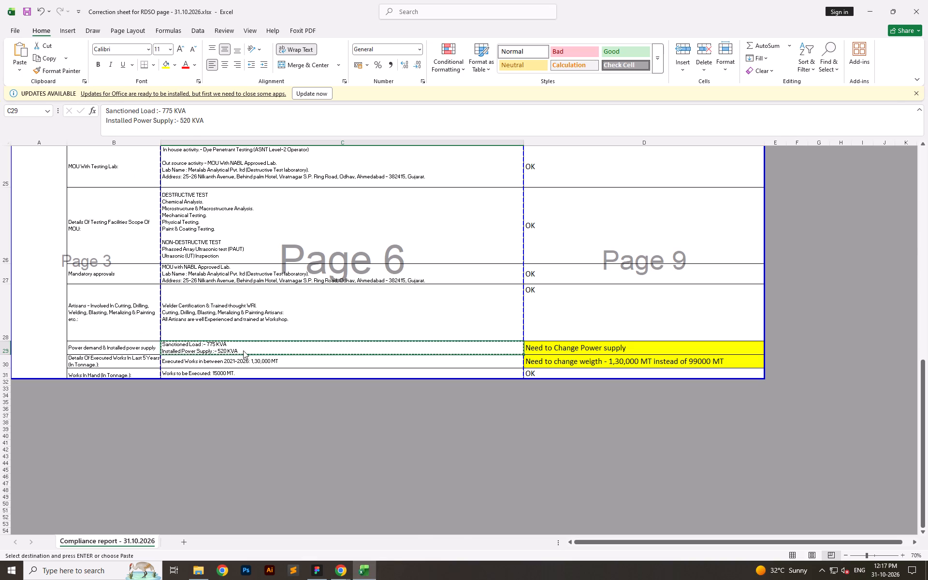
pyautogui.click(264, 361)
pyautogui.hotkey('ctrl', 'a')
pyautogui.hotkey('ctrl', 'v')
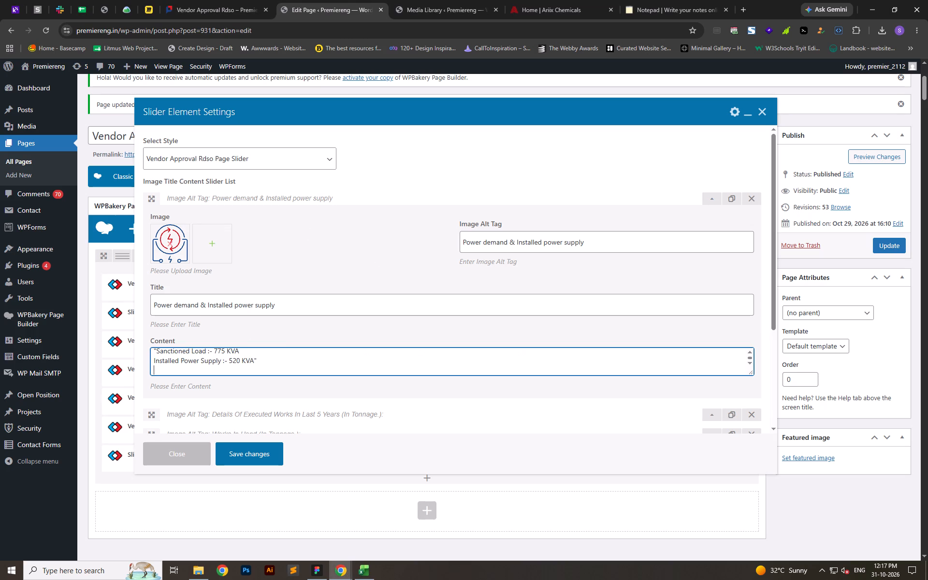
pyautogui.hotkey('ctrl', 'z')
# Set the Sanctioned Load in the item's Content to 775 KVA, copying only the number from the correction sheet and keeping the bold tags.
pyautogui.click(231, 357)
pyautogui.hotkey('alt', 'Tab')
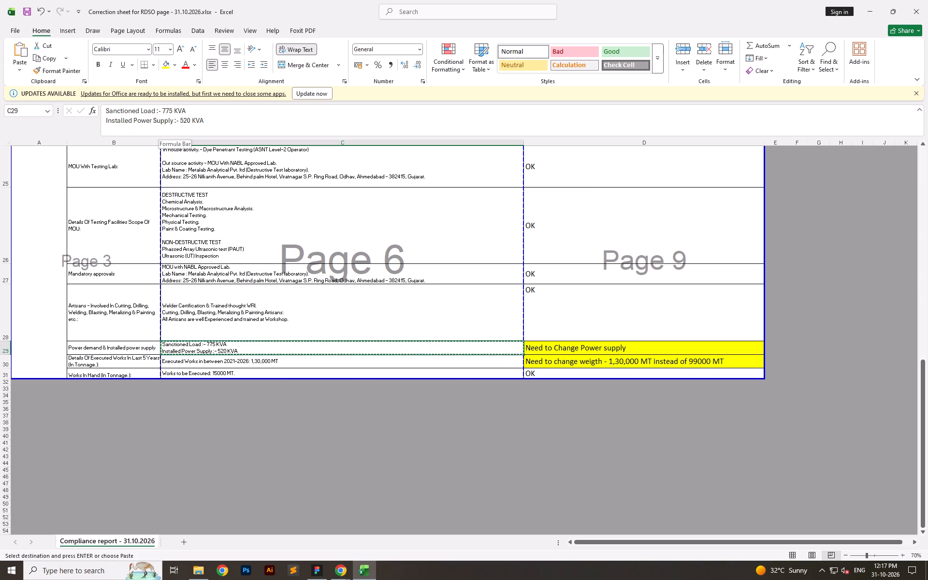
pyautogui.moveTo(162, 109); pyautogui.dragTo(172, 109)
pyautogui.hotkey('ctrl', 'c')
pyautogui.hotkey('alt', 'Tab')
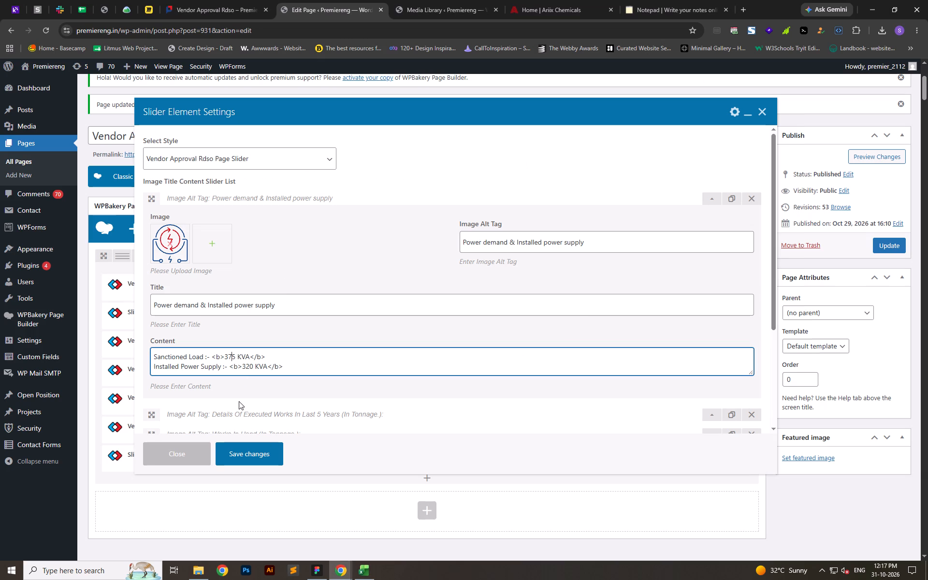
pyautogui.moveTo(235, 356); pyautogui.dragTo(226, 358)
pyautogui.hotkey('ctrl', 'v')
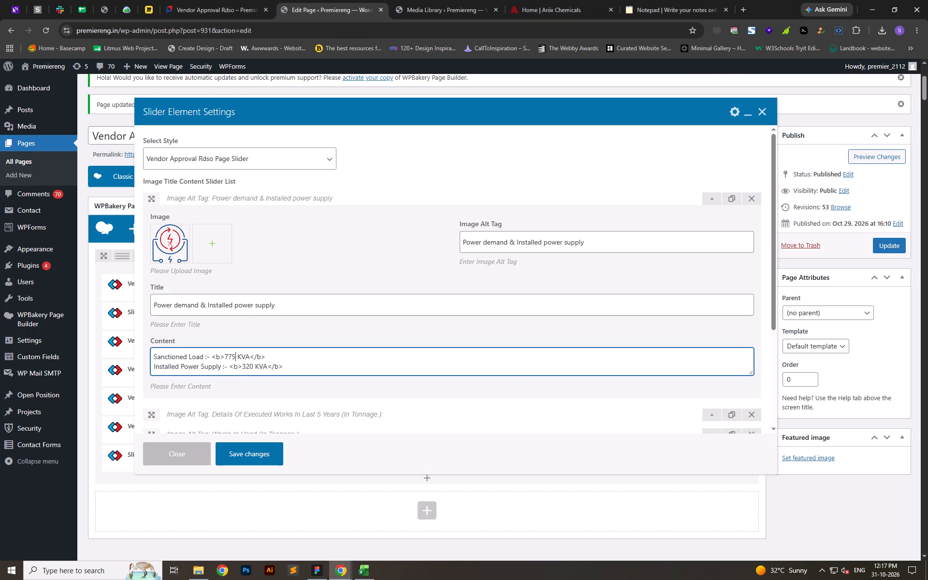
# Set the Installed Power Supply to 520 KVA using the number copied from the correction sheet, and collapse the item.
pyautogui.hotkey('alt', 'Tab')
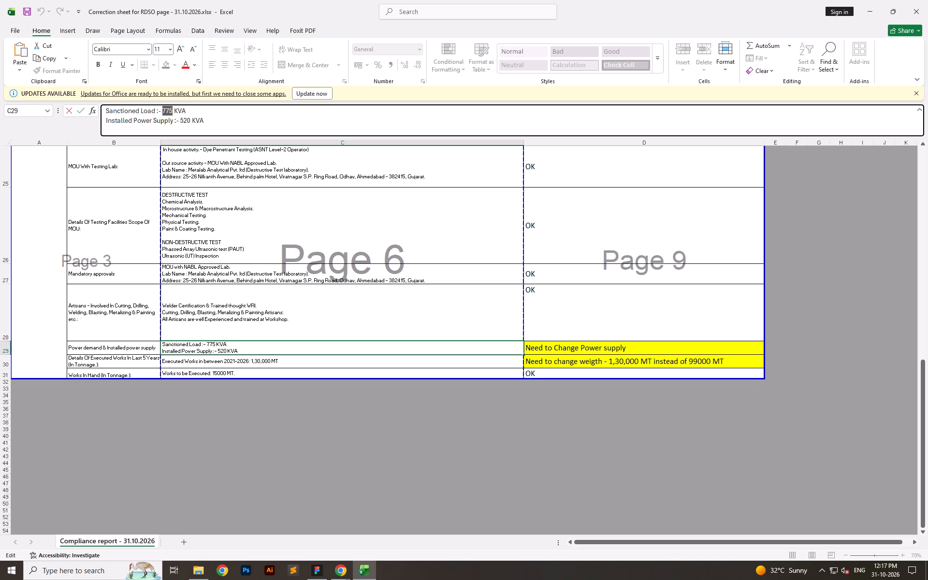
pyautogui.moveTo(188, 121); pyautogui.dragTo(183, 121)
pyautogui.moveTo(181, 121); pyautogui.dragTo(189, 121)
pyautogui.hotkey('ctrl', 'c')
pyautogui.hotkey('alt', 'Tab')
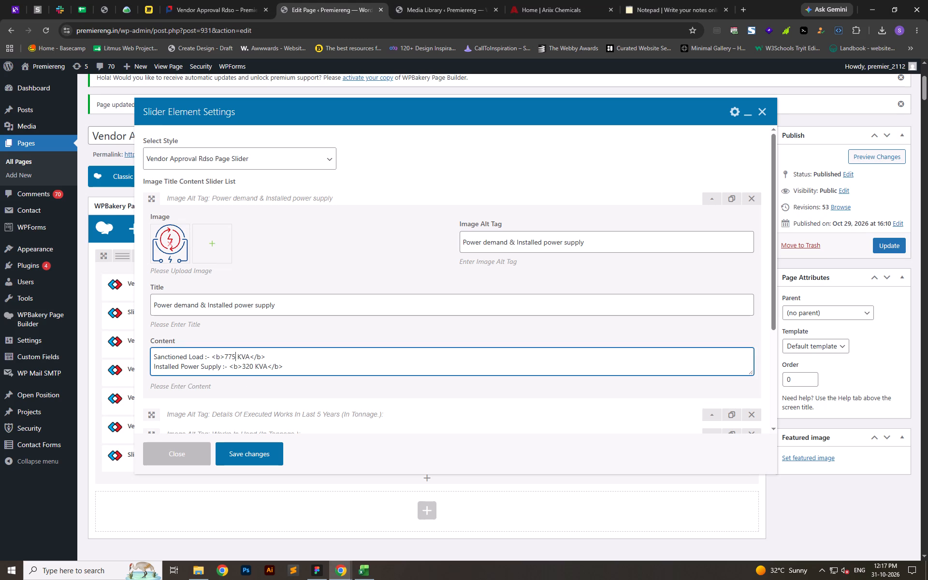
pyautogui.moveTo(242, 367); pyautogui.dragTo(253, 367)
pyautogui.hotkey('ctrl', 'v')
pyautogui.click(709, 196)
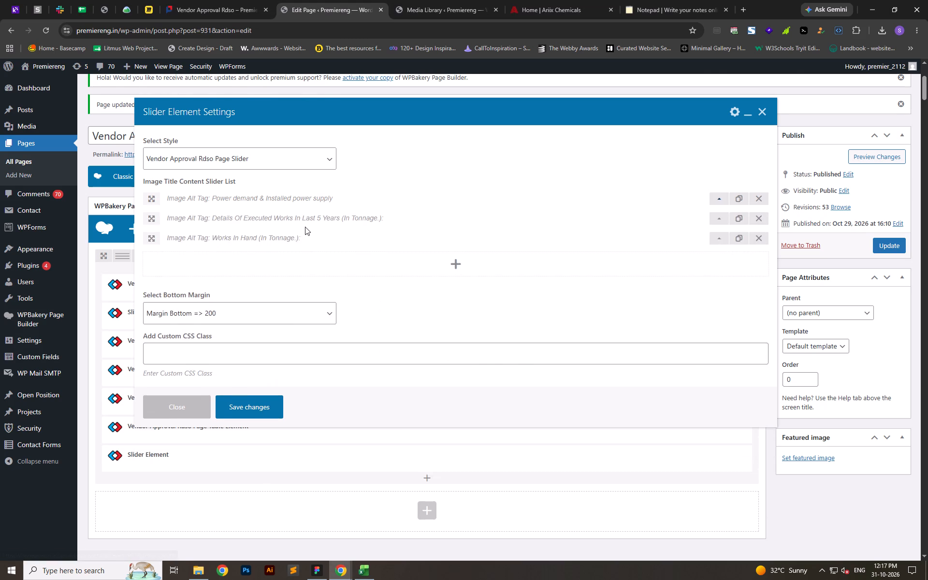
# Set the executed works tonnage in the Last 5 Years item to 1,30,000 MT, copied from the correction sheet, and save the Slider Element.
pyautogui.hotkey('alt', 'Tab')
pyautogui.click(563, 366)
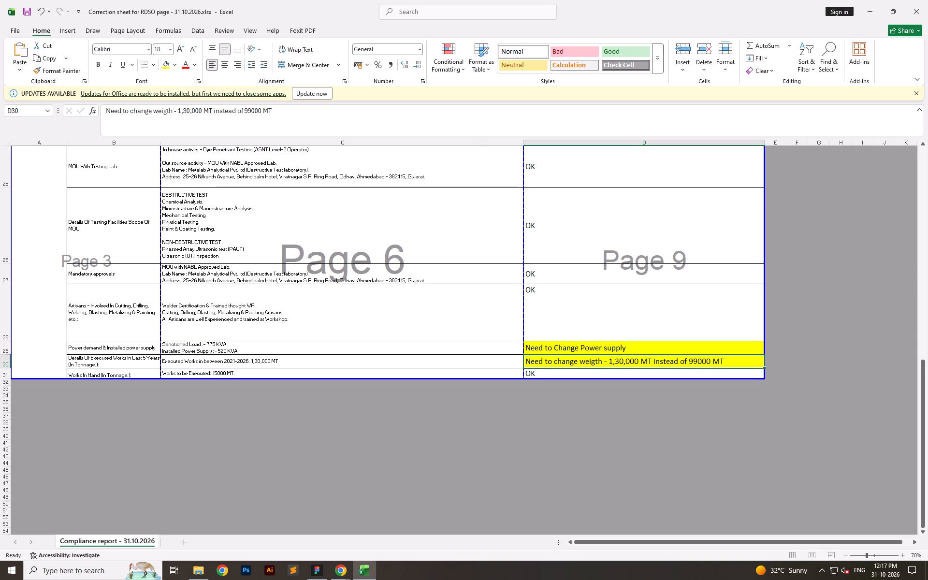
pyautogui.moveTo(202, 111); pyautogui.dragTo(177, 112)
pyautogui.hotkey('ctrl', 'c')
pyautogui.hotkey('alt', 'Tab')
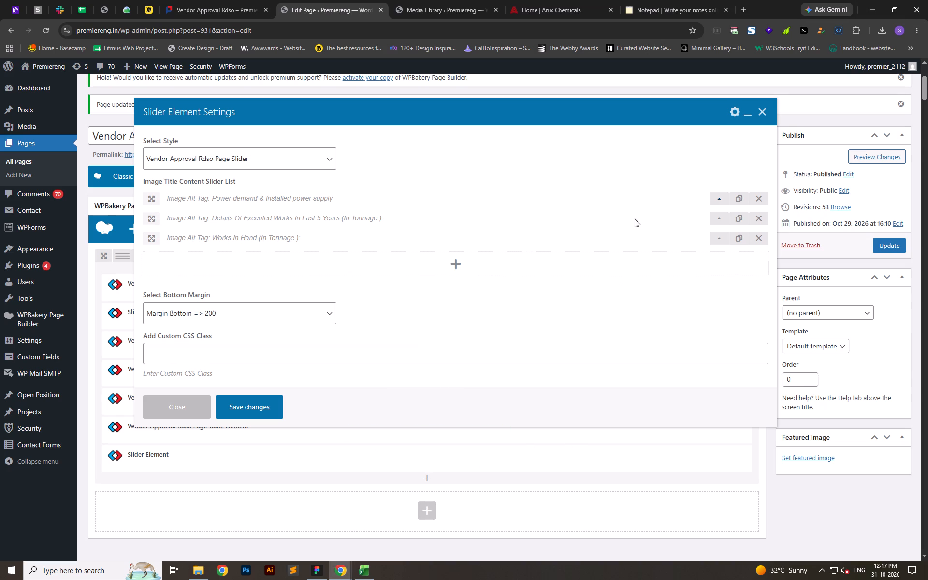
pyautogui.click(722, 217)
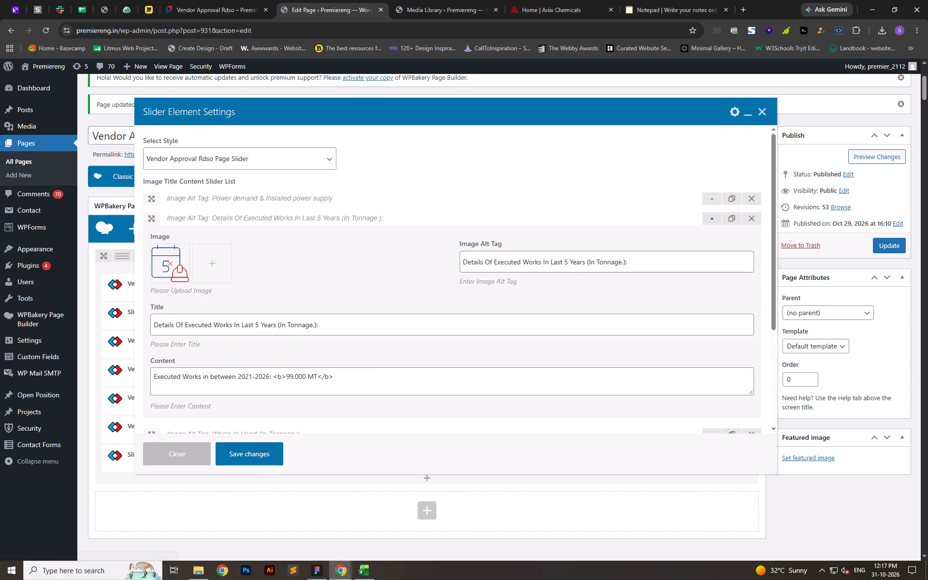
pyautogui.moveTo(287, 377); pyautogui.dragTo(308, 376)
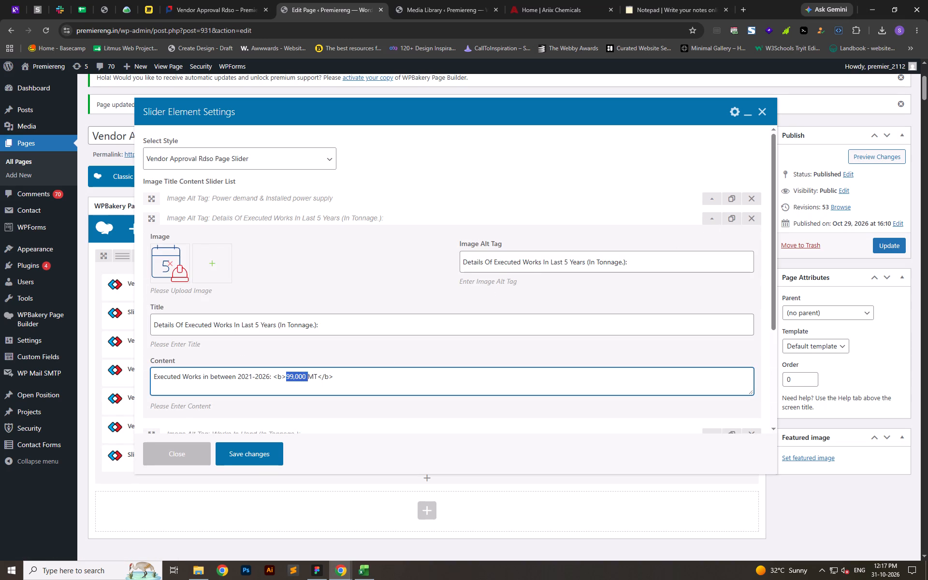
pyautogui.moveTo(308, 376); pyautogui.dragTo(305, 376)
pyautogui.hotkey('ctrl', 'v')
pyautogui.click(259, 449)
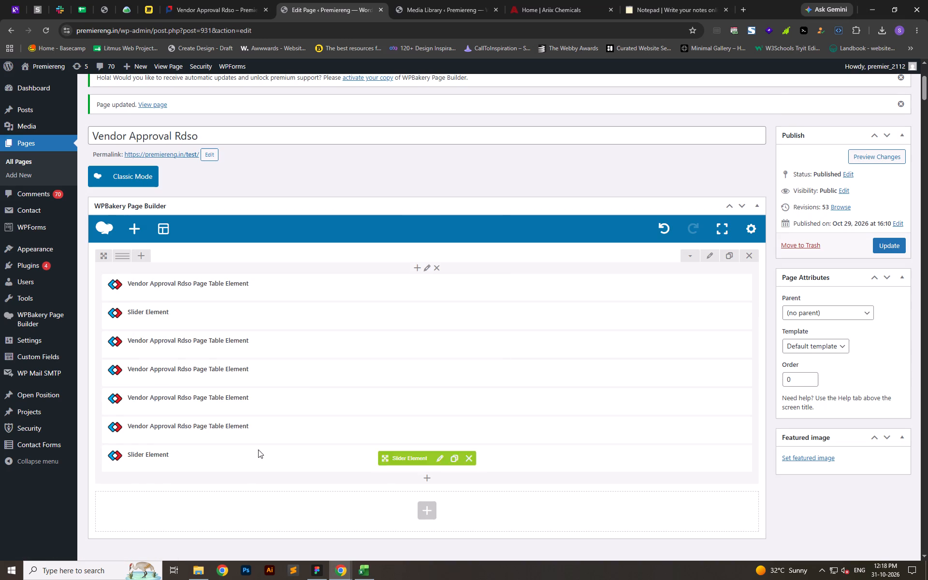
# Update the Vendor Approval Rdso page to publish the edited elements.
pyautogui.click(898, 245)
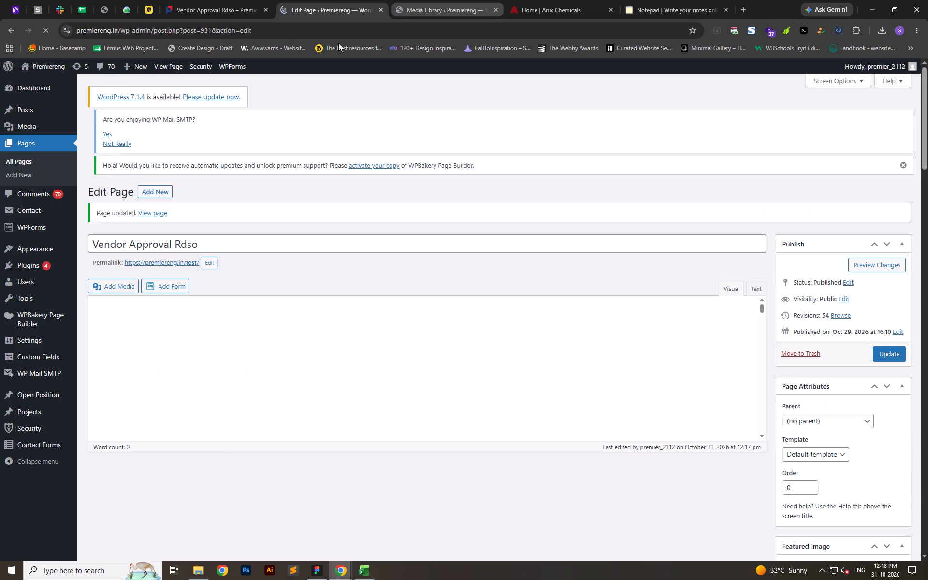
# Reload the live Vendor Approval Rdso page without cache to check the published edits.
pyautogui.click(224, 0)
pyautogui.hotkey('ctrl', 'shift', 'r')
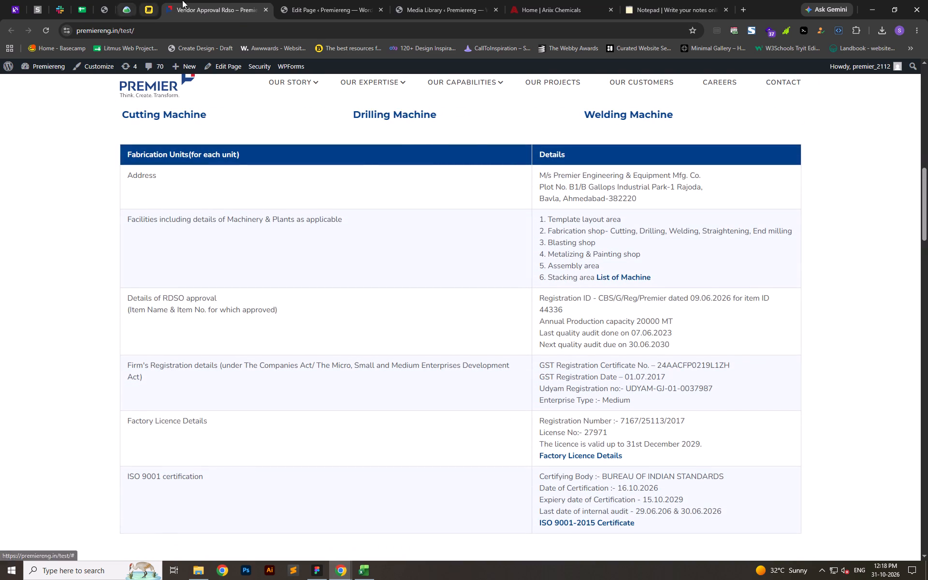
# Add a <br> after "6. Stacking area" in the Fabrication Units table content, save the element and update the page.
pyautogui.click(304, 0)
pyautogui.click(472, 465)
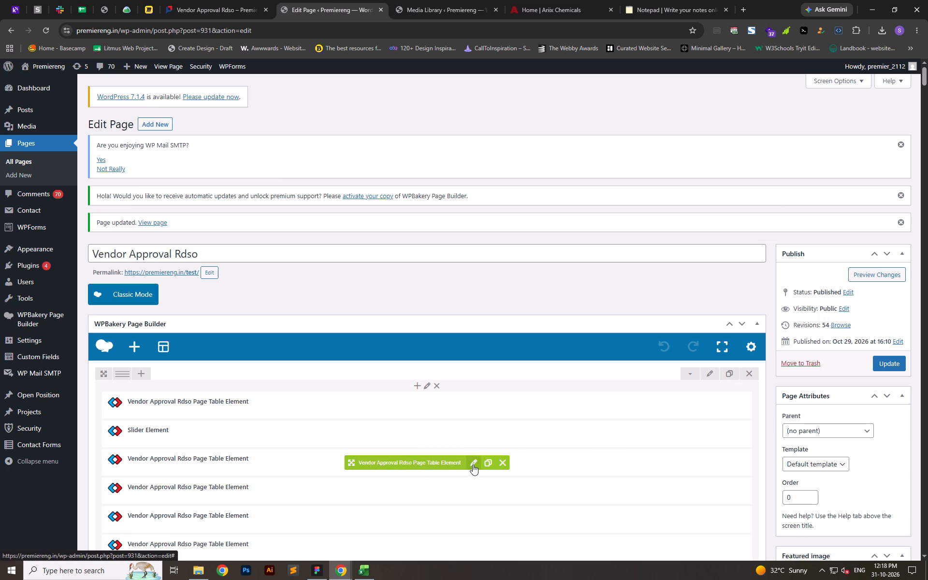
pyautogui.scroll(-8, 347, 366)
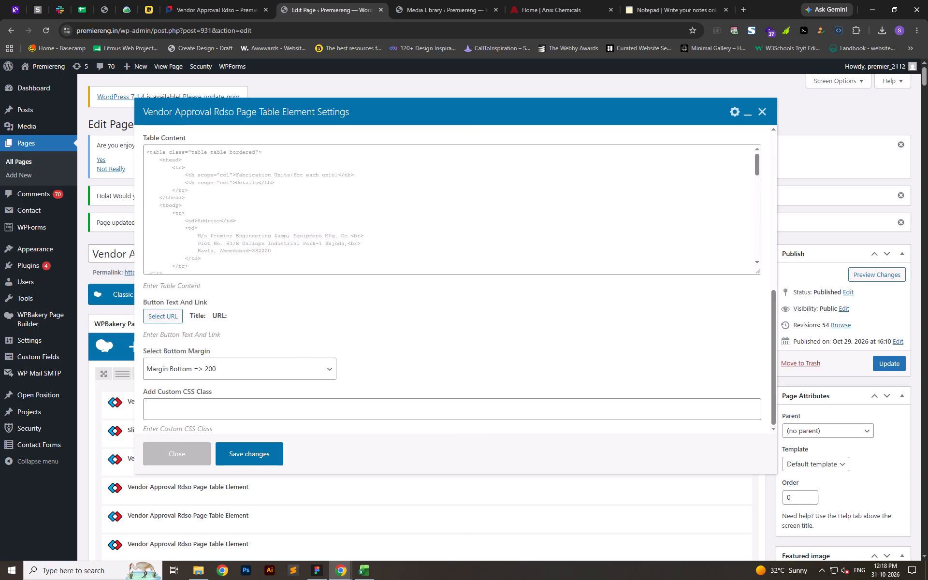
pyautogui.scroll(-3, 292, 241)
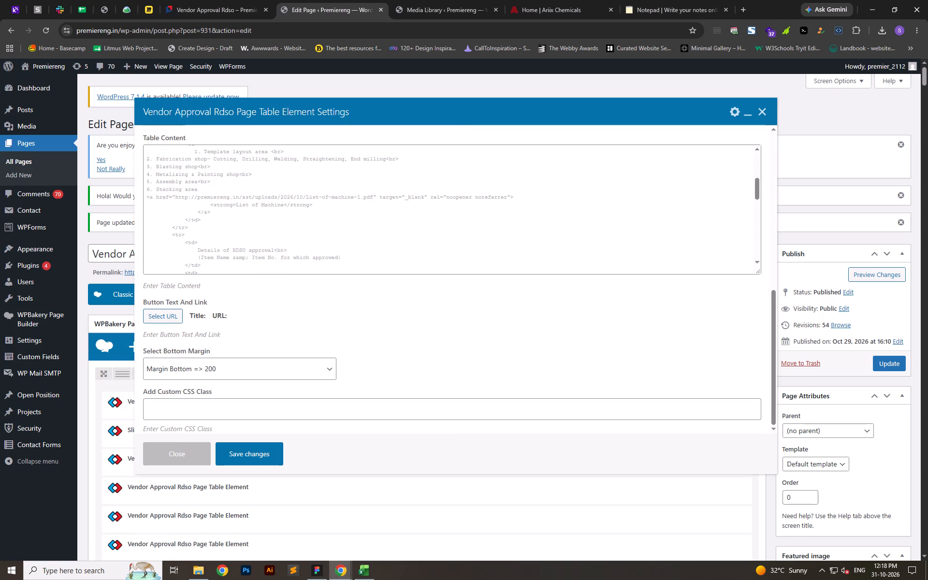
pyautogui.click(224, 189)
pyautogui.press('space')
pyautogui.write('<>')
pyautogui.press('Left')
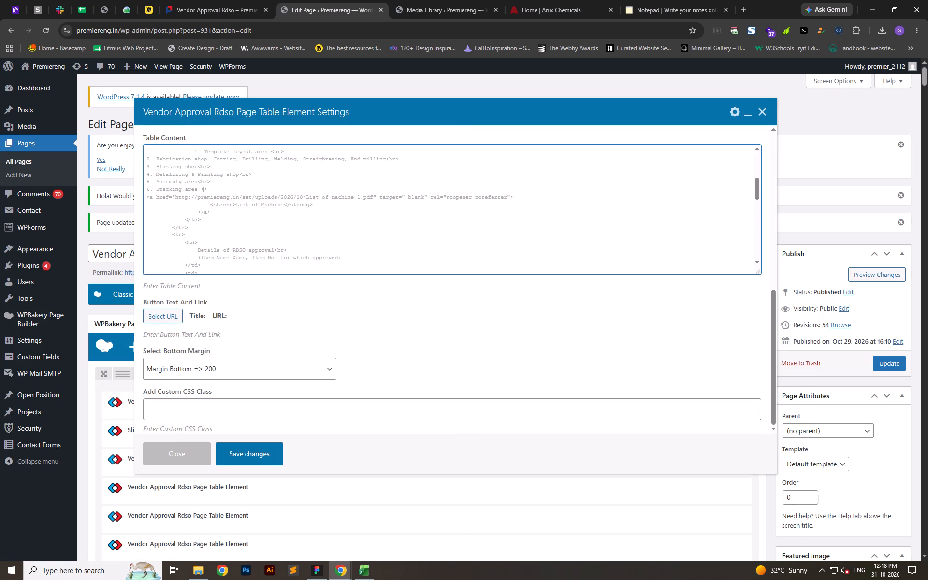
pyautogui.write('br')
pyautogui.click(265, 453)
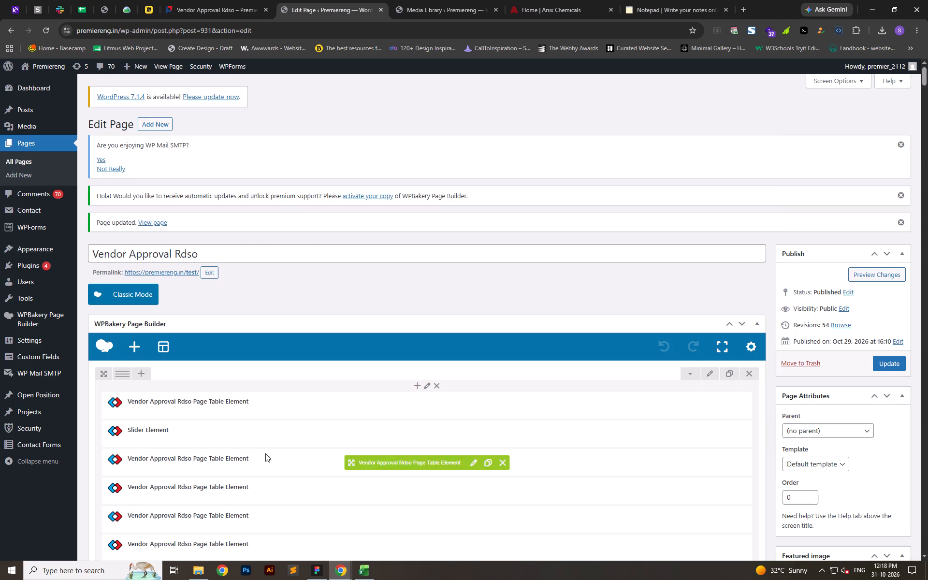
pyautogui.click(881, 360)
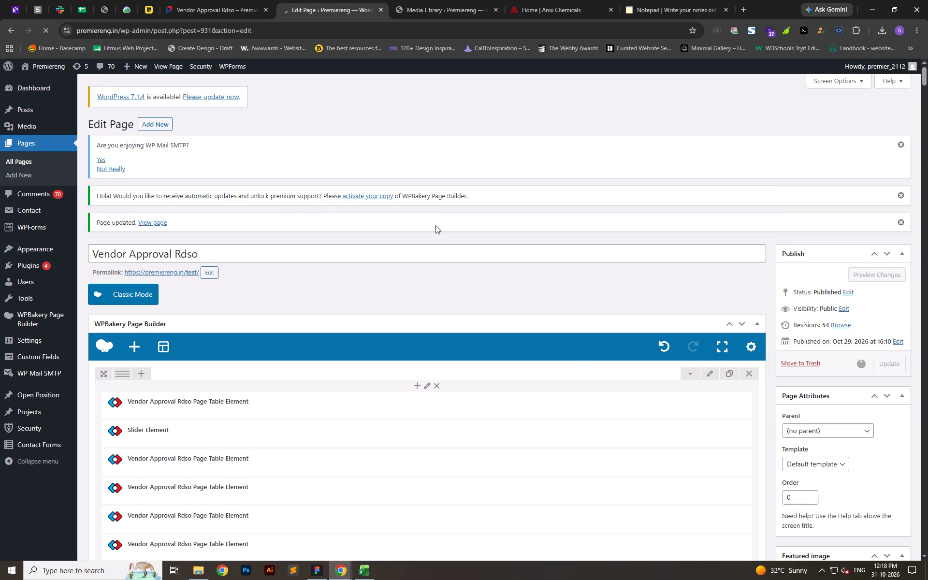
# Reload the live page and open the List of Machine PDF from the facilities row to check it, closing it when done.
pyautogui.click(255, 0)
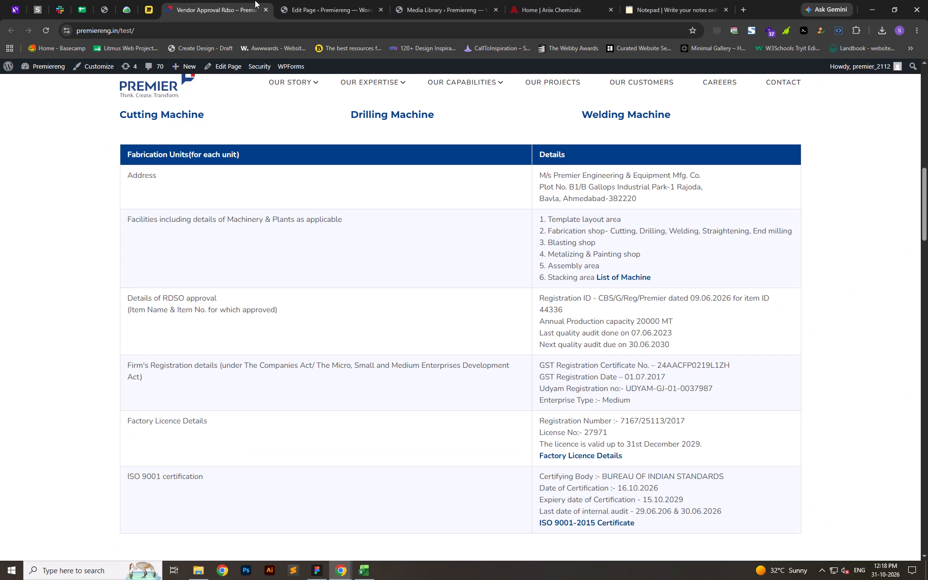
pyautogui.hotkey('ctrl', 'shift', 'r')
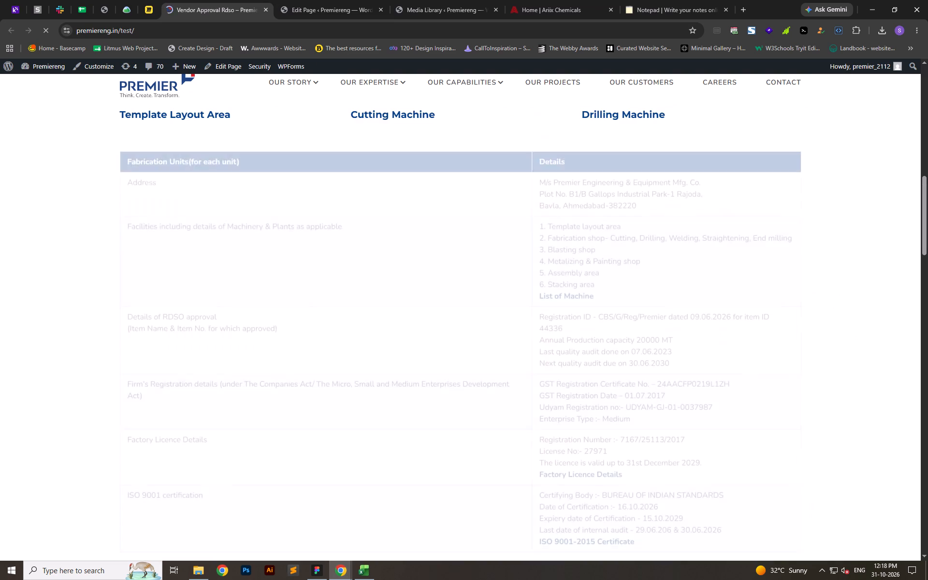
pyautogui.click(577, 290)
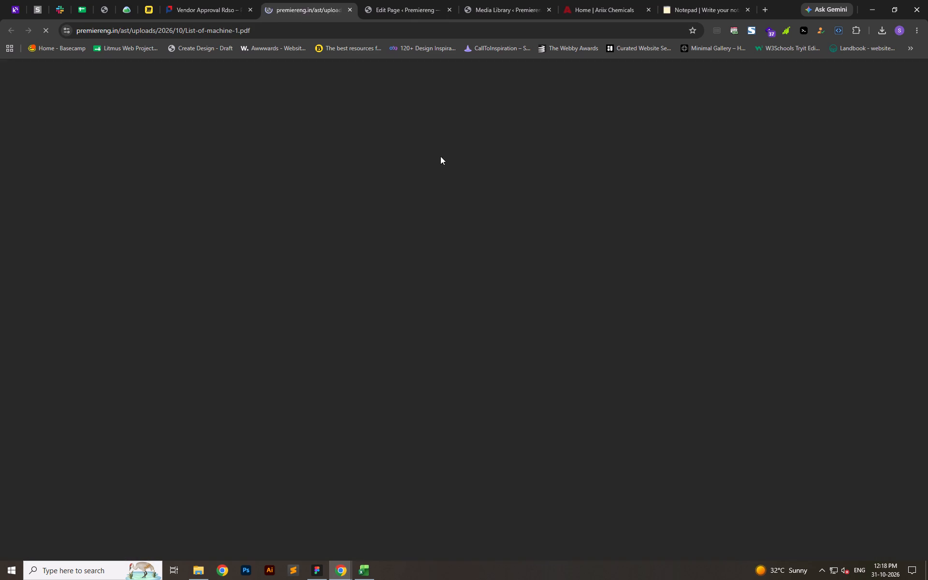
pyautogui.scroll(-5, 519, 256)
pyautogui.scroll(10, 502, 219)
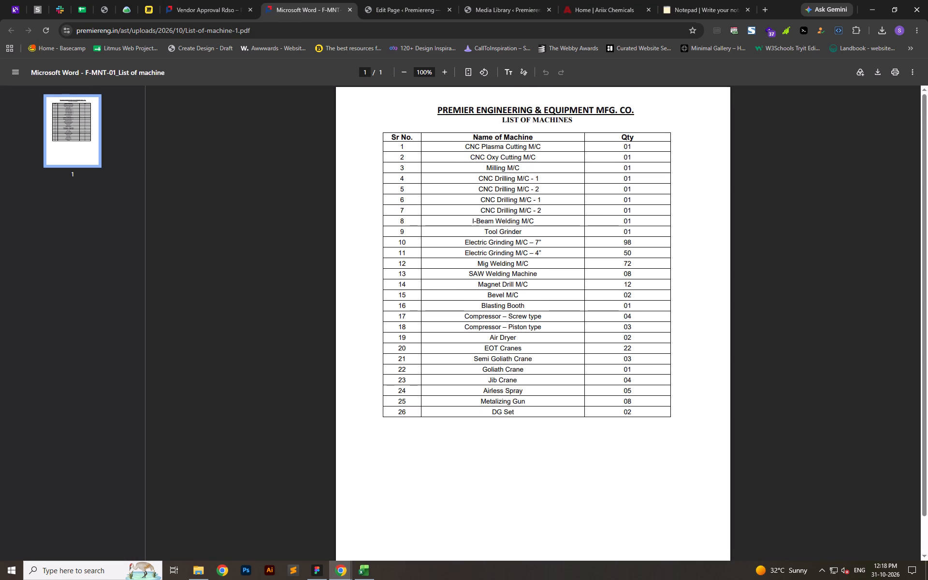
pyautogui.click(348, 12)
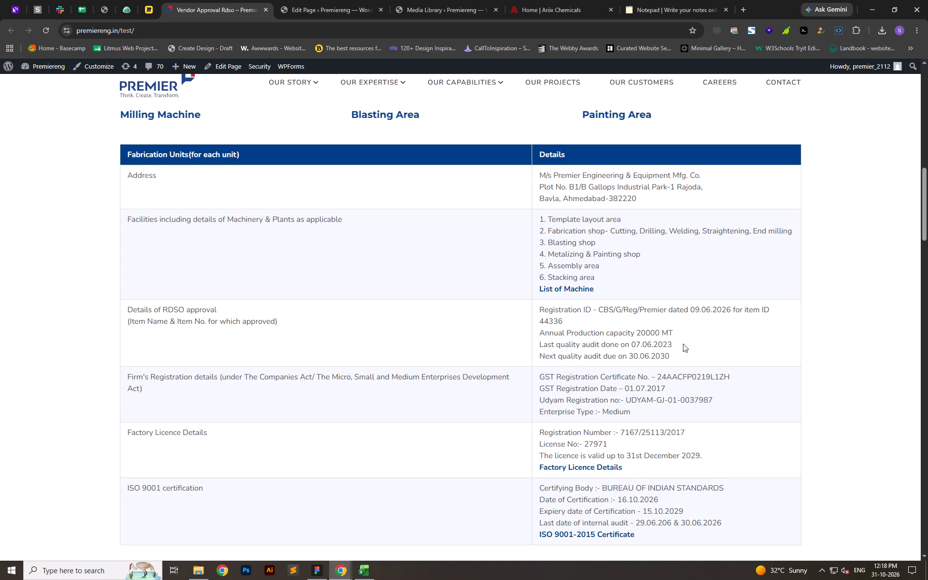
# Review the live page from the fabrication units table through the staff and artisan tables to the power supply and tonnage cards.
pyautogui.scroll(5, 637, 311)
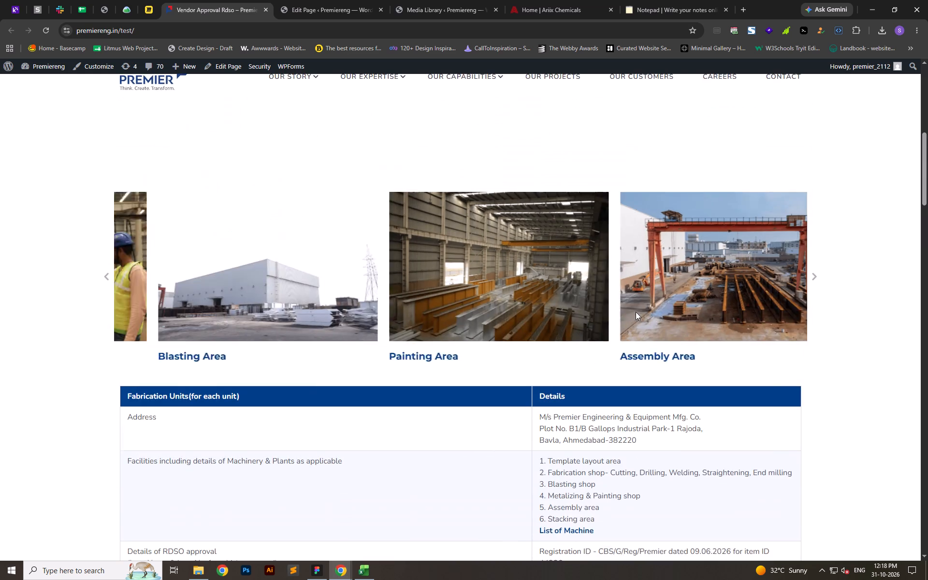
pyautogui.scroll(-5, 773, 405)
pyautogui.scroll(-3, 703, 415)
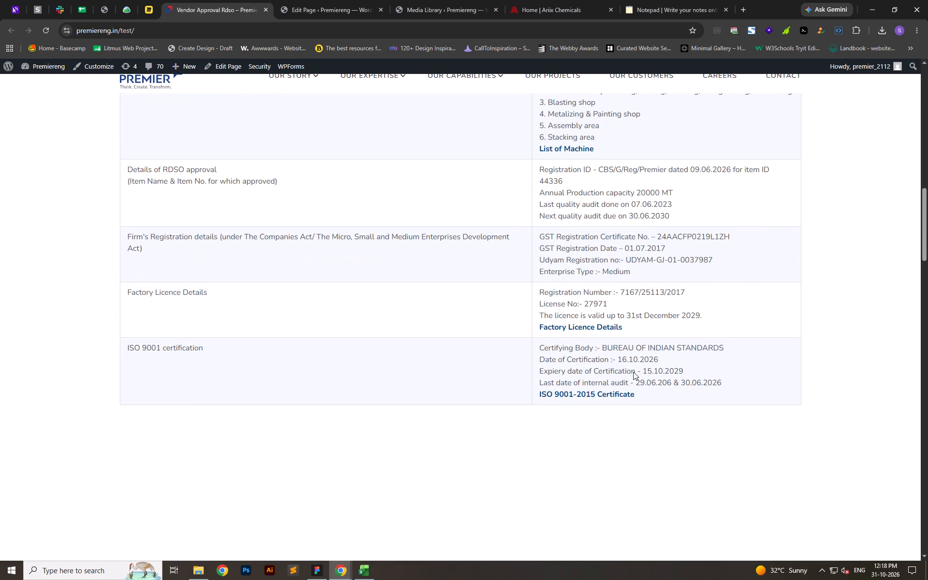
pyautogui.scroll(5, 640, 374)
pyautogui.scroll(-4, 639, 374)
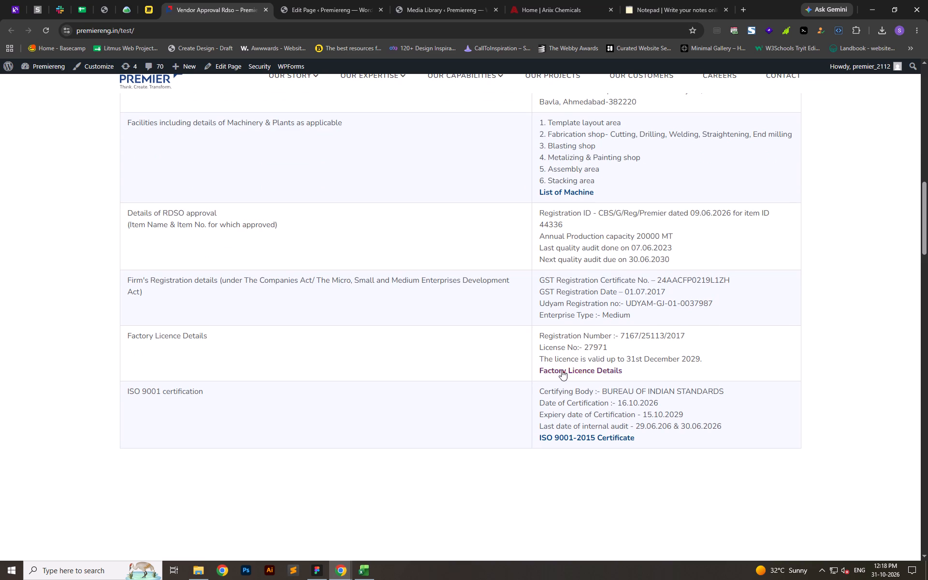
pyautogui.scroll(3, 561, 370)
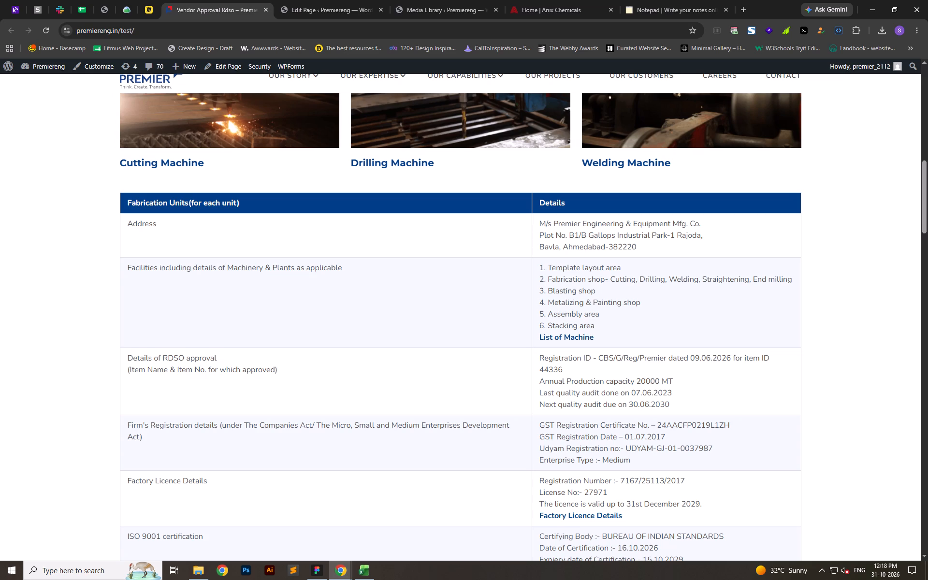
pyautogui.scroll(-3, 562, 400)
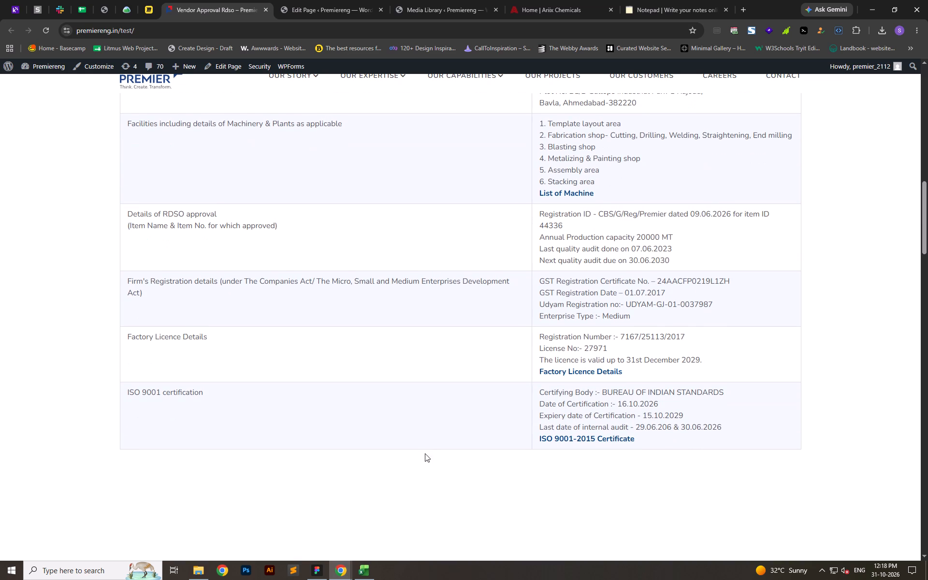
pyautogui.scroll(-5, 488, 435)
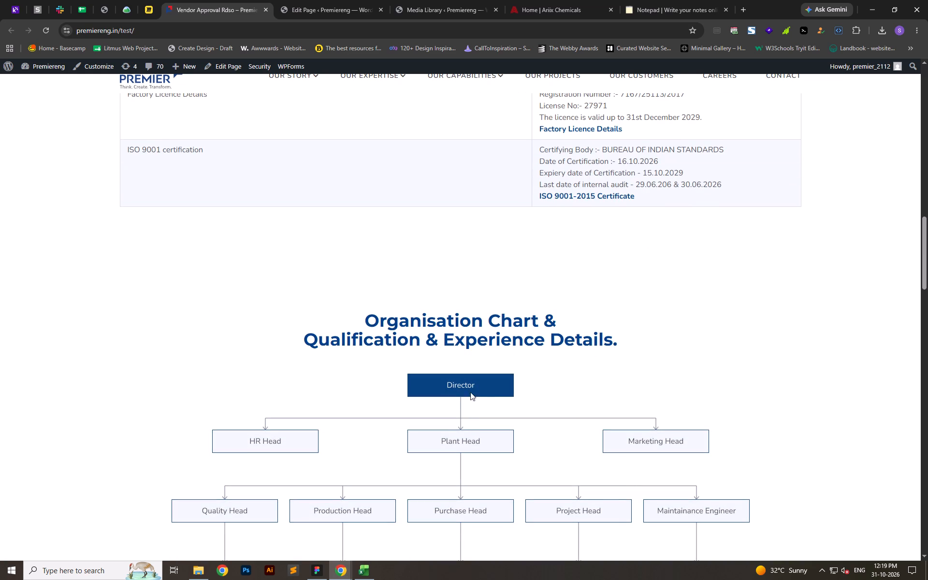
pyautogui.scroll(-4, 494, 396)
pyautogui.scroll(-6, 594, 337)
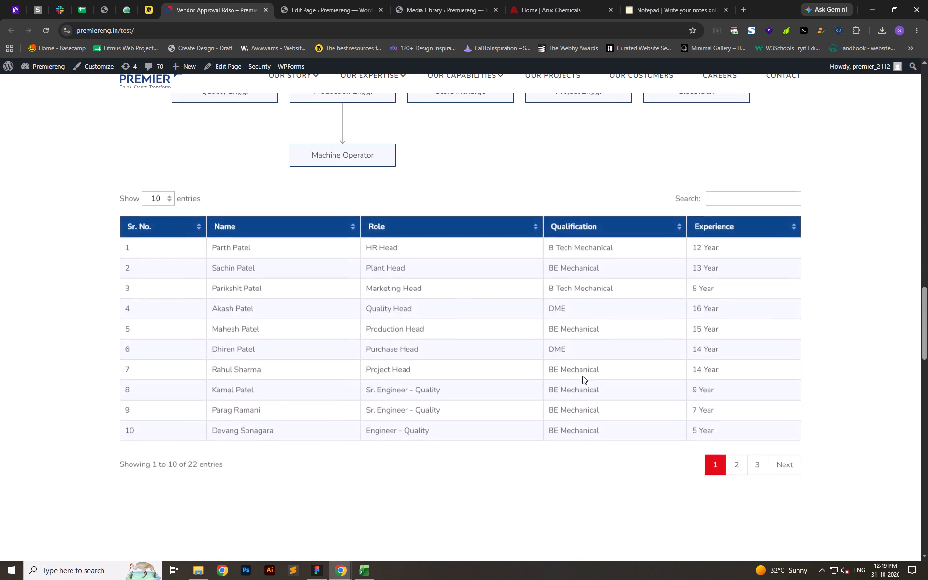
pyautogui.scroll(-11, 581, 380)
pyautogui.scroll(2, 426, 334)
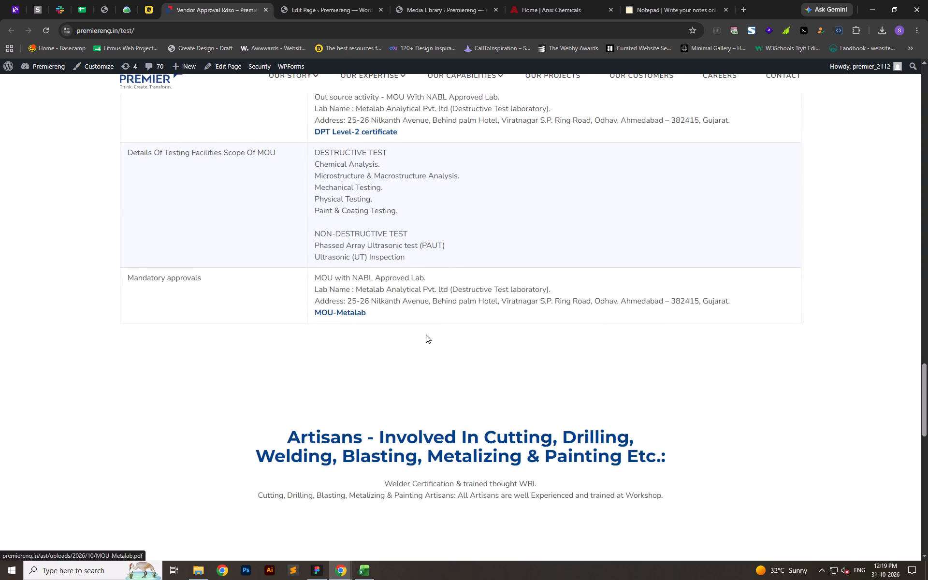
pyautogui.scroll(2, 426, 334)
pyautogui.scroll(-7, 426, 334)
pyautogui.scroll(4, 424, 336)
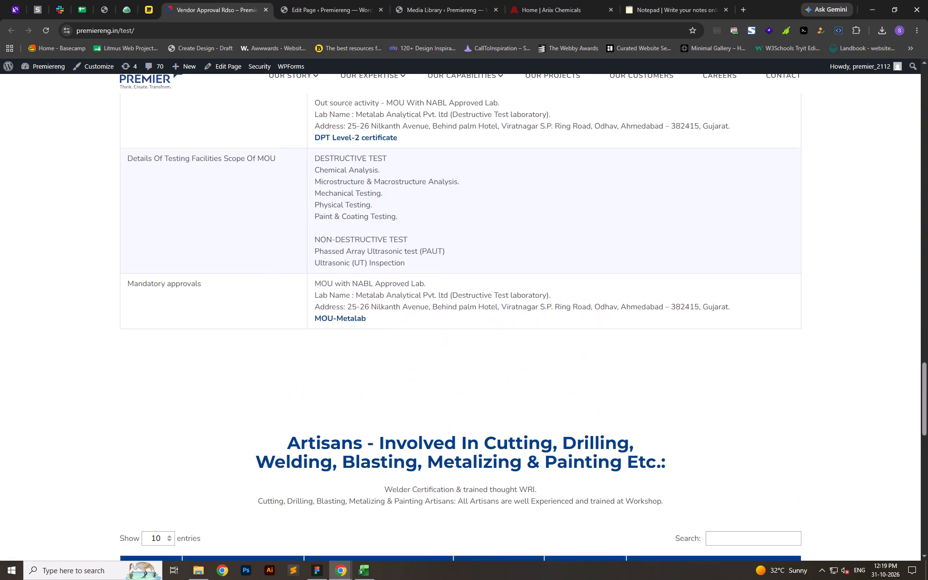
pyautogui.scroll(-11, 424, 336)
pyautogui.scroll(-2, 482, 401)
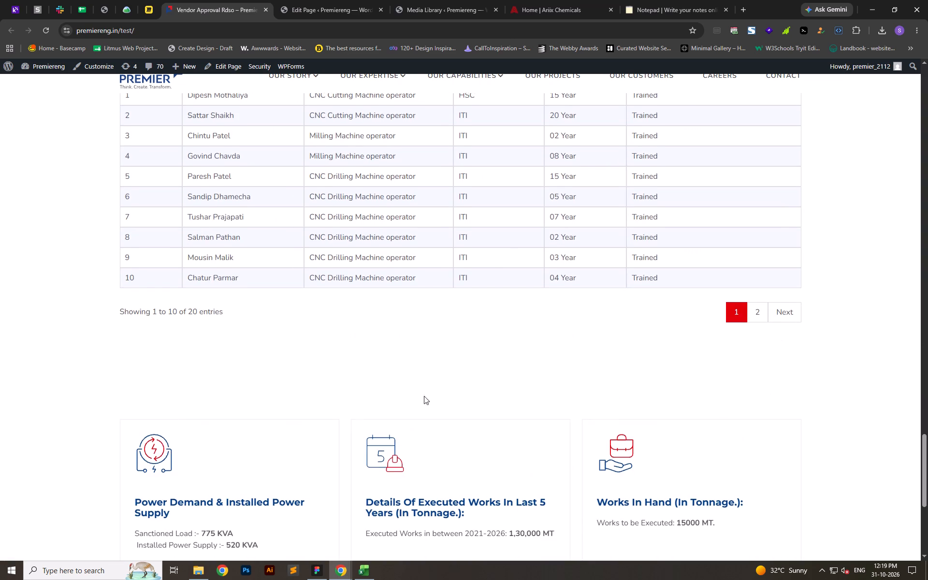
pyautogui.scroll(-2, 424, 396)
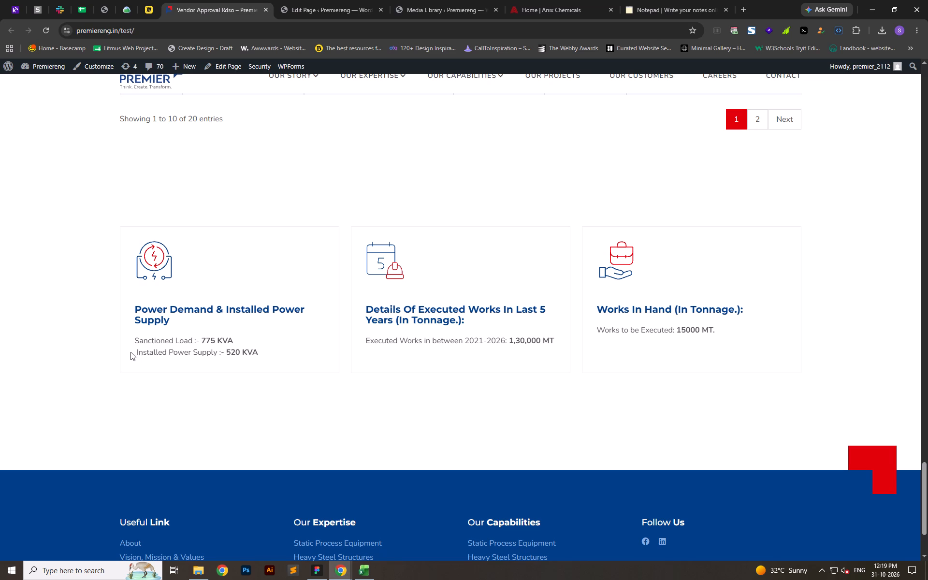
# Inspect the Power Demand card's text in DevTools and try removing the leading space before "Installed Power Supply".
pyautogui.moveTo(133, 348); pyautogui.dragTo(139, 352)
pyautogui.rightClick(158, 348)
pyautogui.click(188, 340)
pyautogui.click(389, 208)
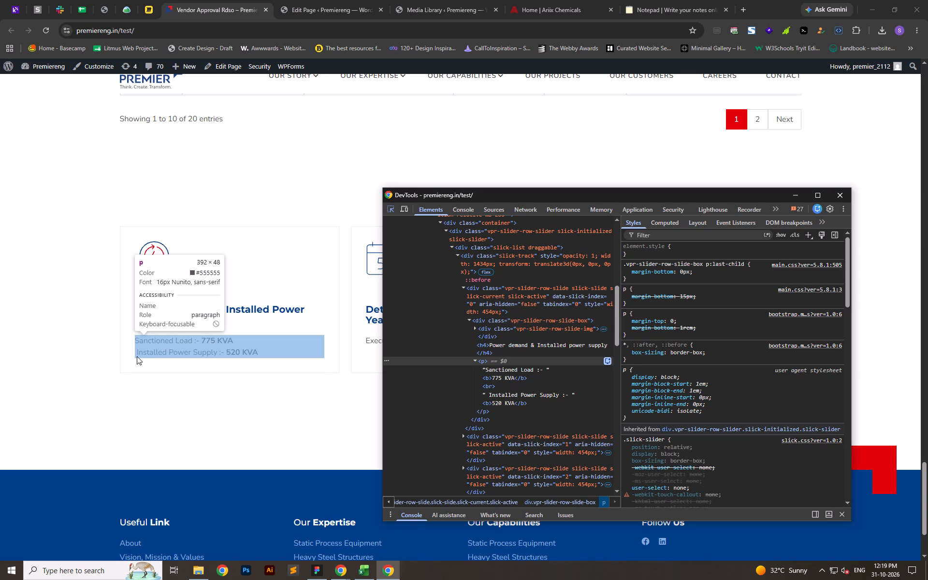
pyautogui.click(201, 351)
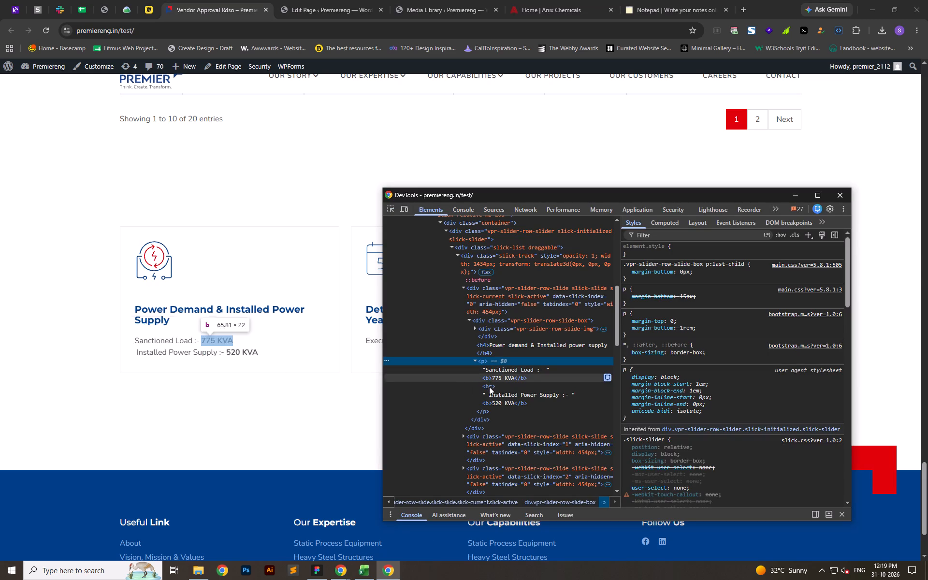
pyautogui.doubleClick(491, 395)
pyautogui.click(488, 402)
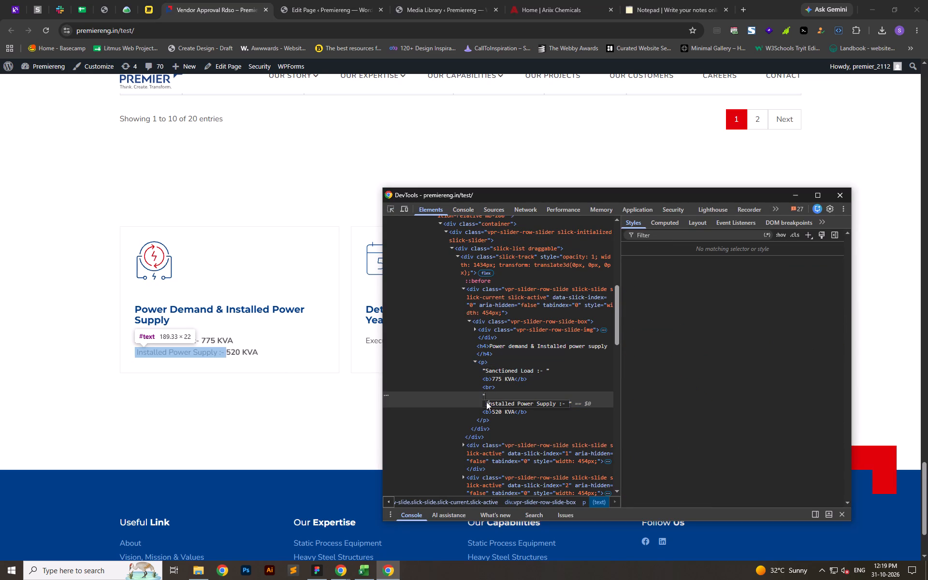
pyautogui.click(486, 402)
pyautogui.press('BackSpace')
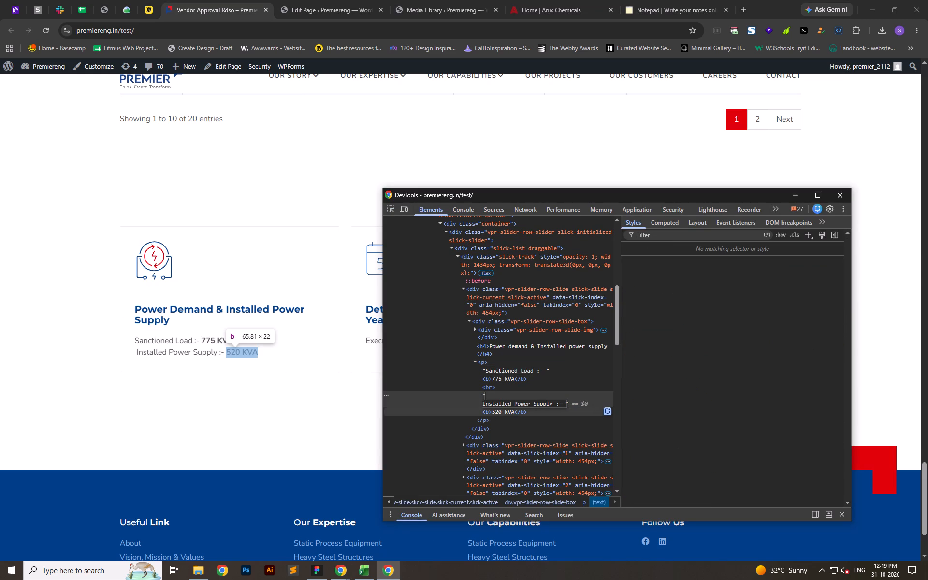
pyautogui.press('Return')
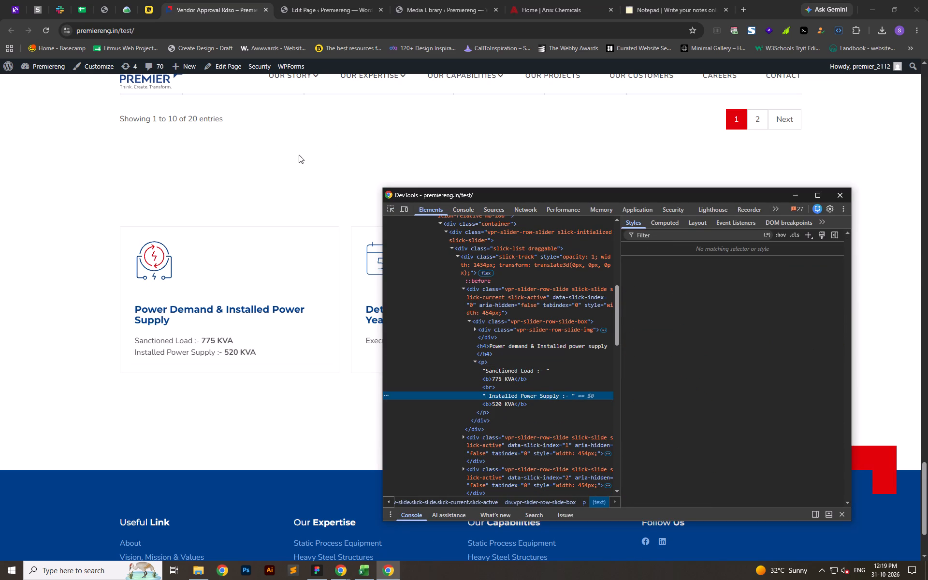
# In the last slider element's Power demand card content, replace the line break before "Installed Power Supply" with a space, save and update the page.
pyautogui.click(350, 0)
pyautogui.scroll(-3, 340, 293)
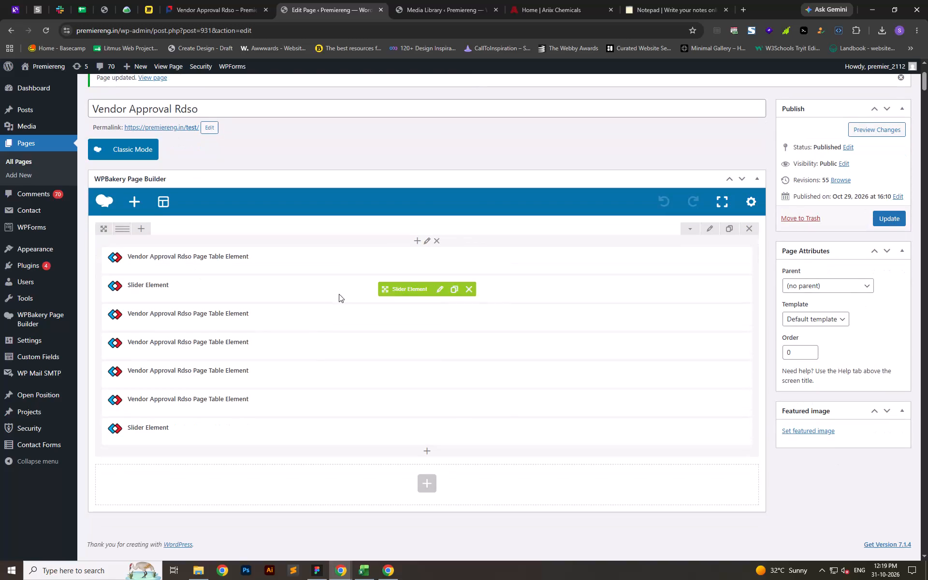
pyautogui.click(439, 429)
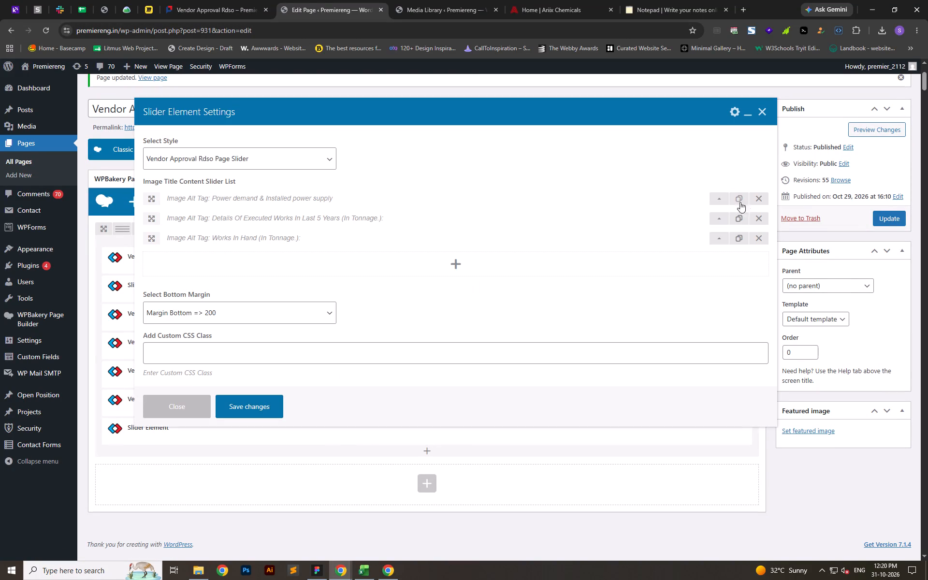
pyautogui.click(722, 197)
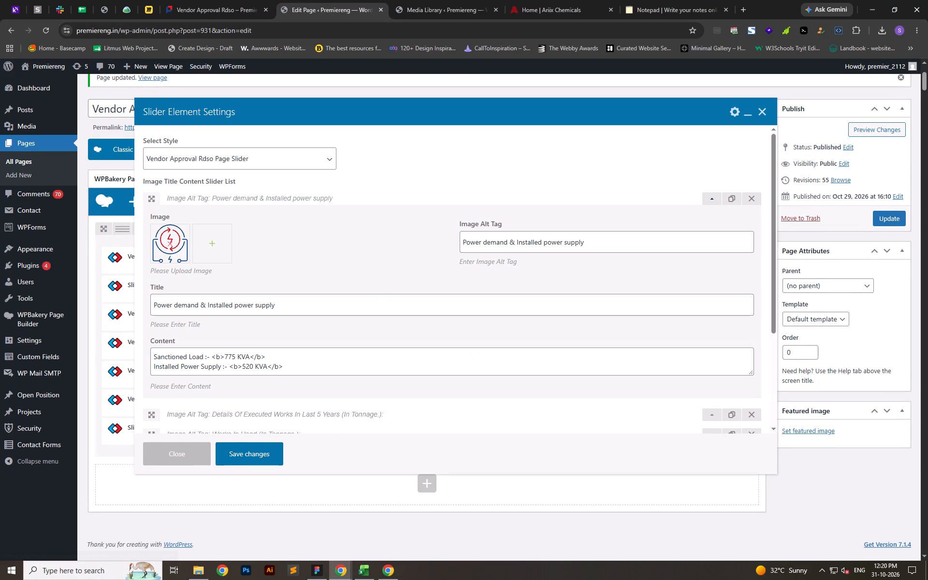
pyautogui.click(156, 305)
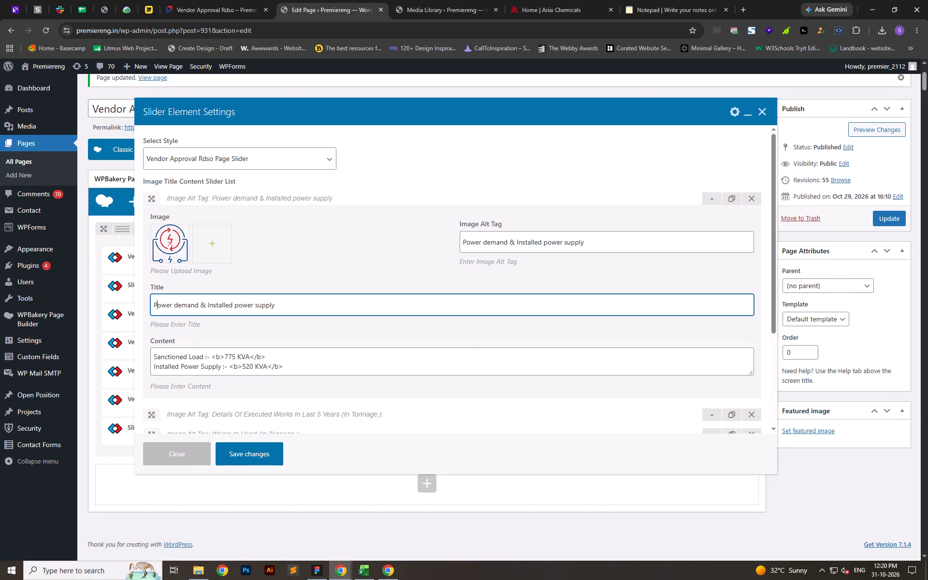
pyautogui.click(153, 364)
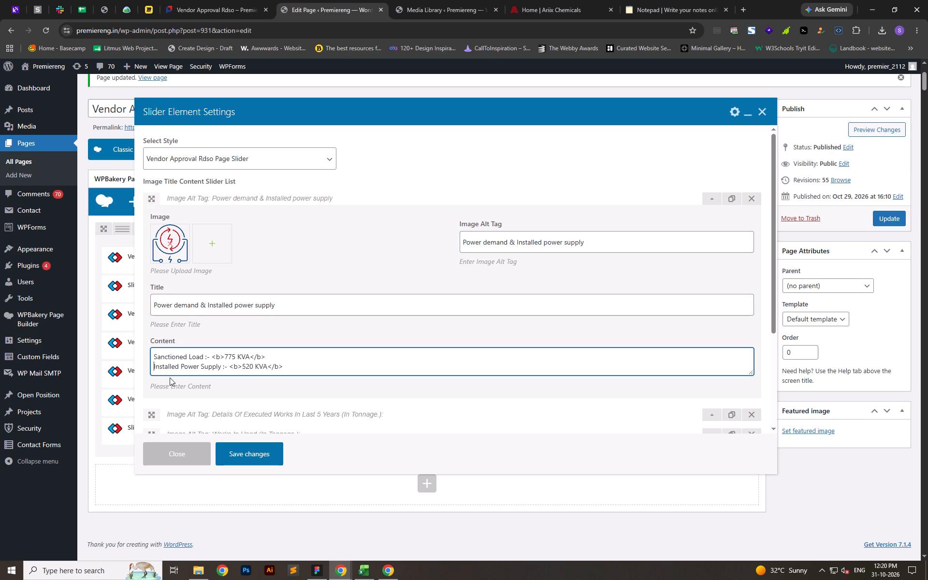
pyautogui.press('BackSpace')
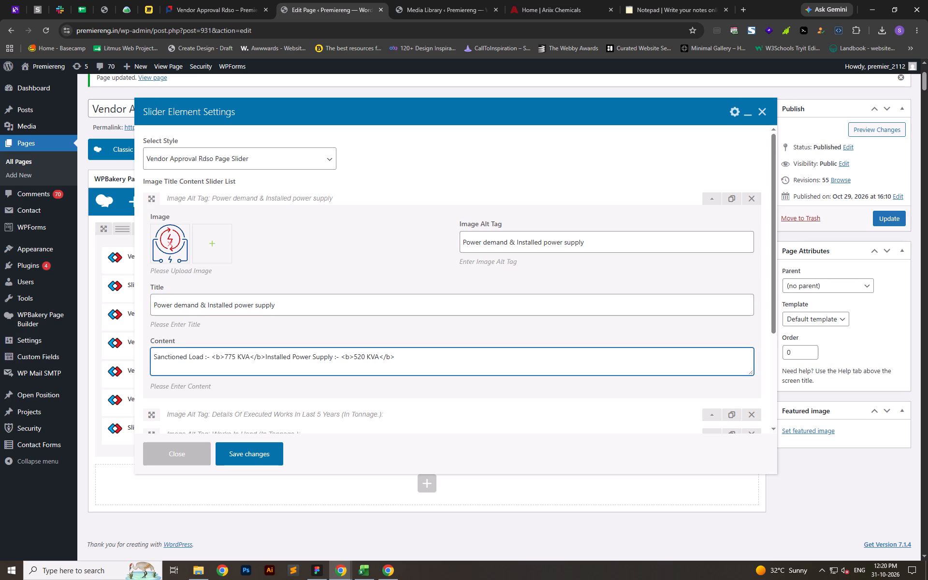
pyautogui.press('space')
pyautogui.click(261, 457)
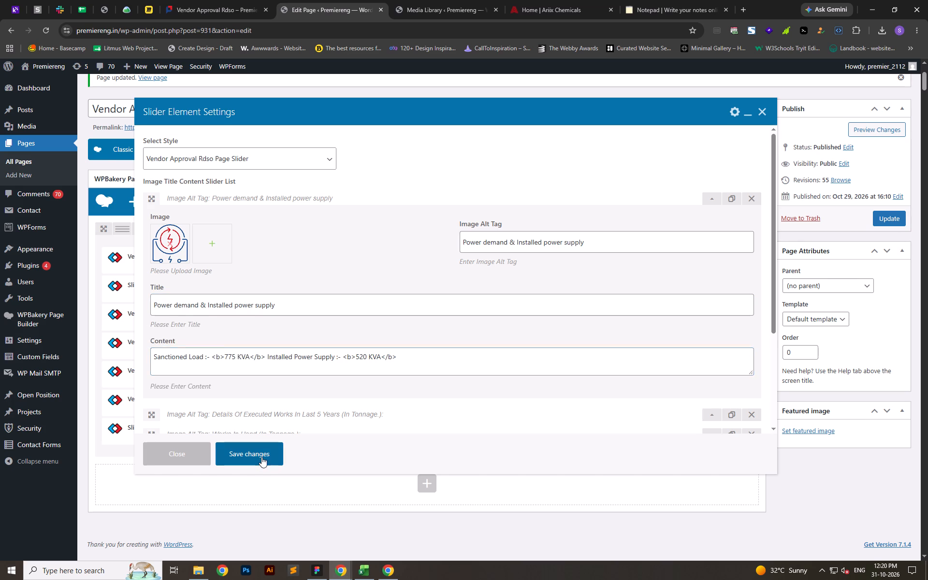
pyautogui.click(896, 219)
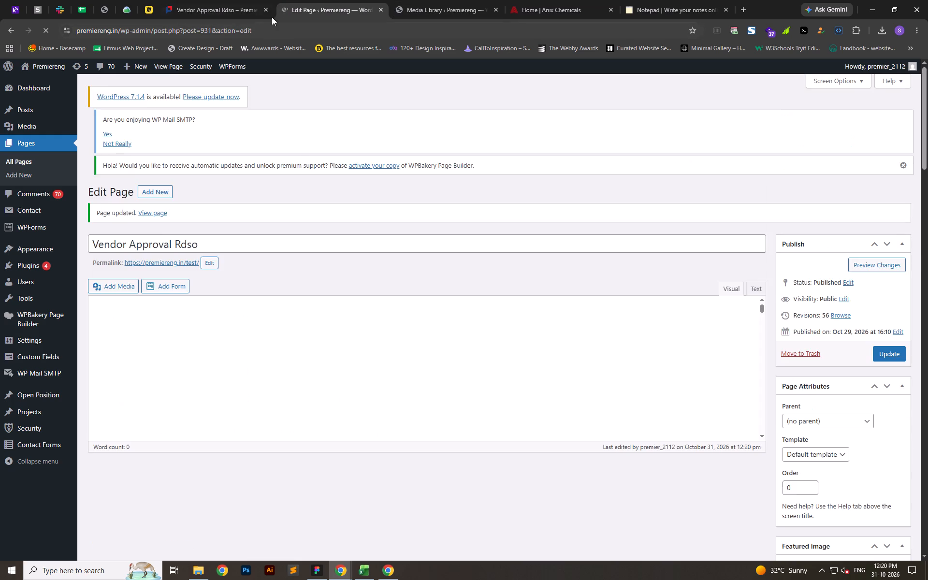
# Reload the live page and inspect the spacing between "775 KVA" and "Installed Power Supply" in the Power Demand card's markup.
pyautogui.click(231, 6)
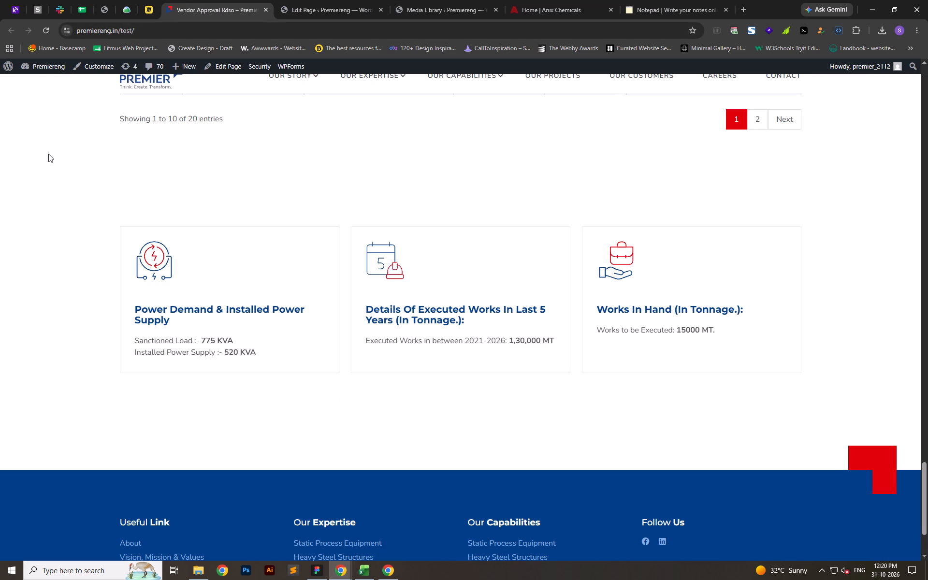
pyautogui.hotkey('ctrl', 'shift', 'r')
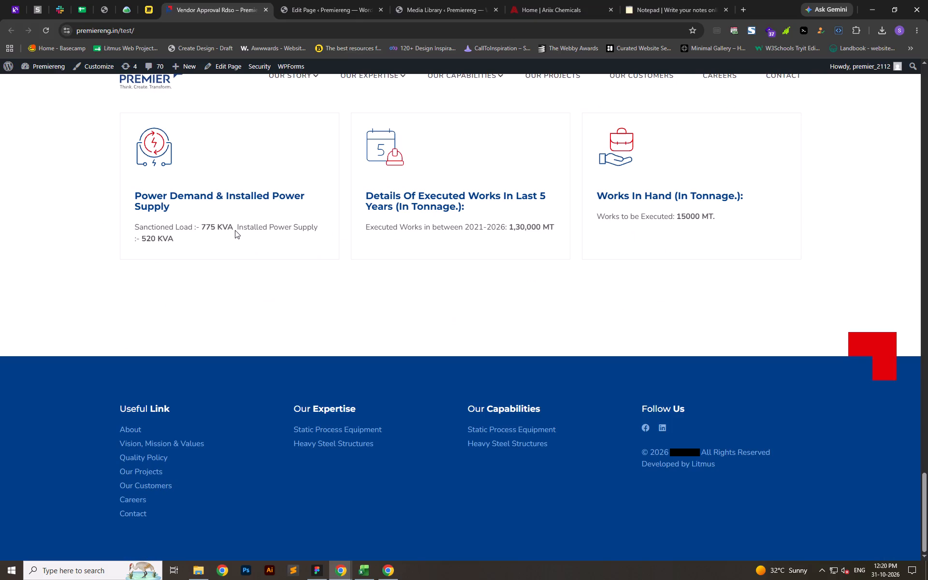
pyautogui.moveTo(233, 228); pyautogui.dragTo(238, 228)
pyautogui.rightClick(239, 228)
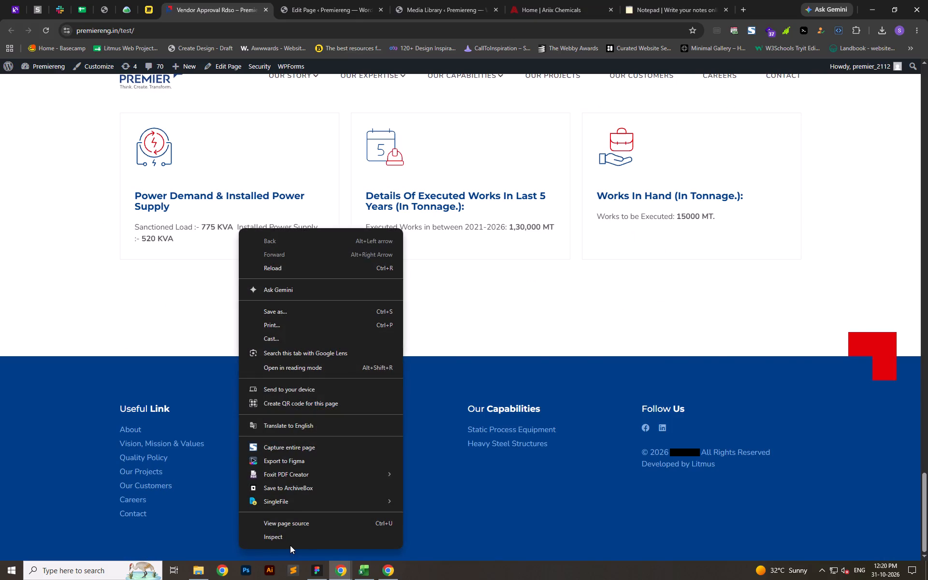
pyautogui.click(291, 541)
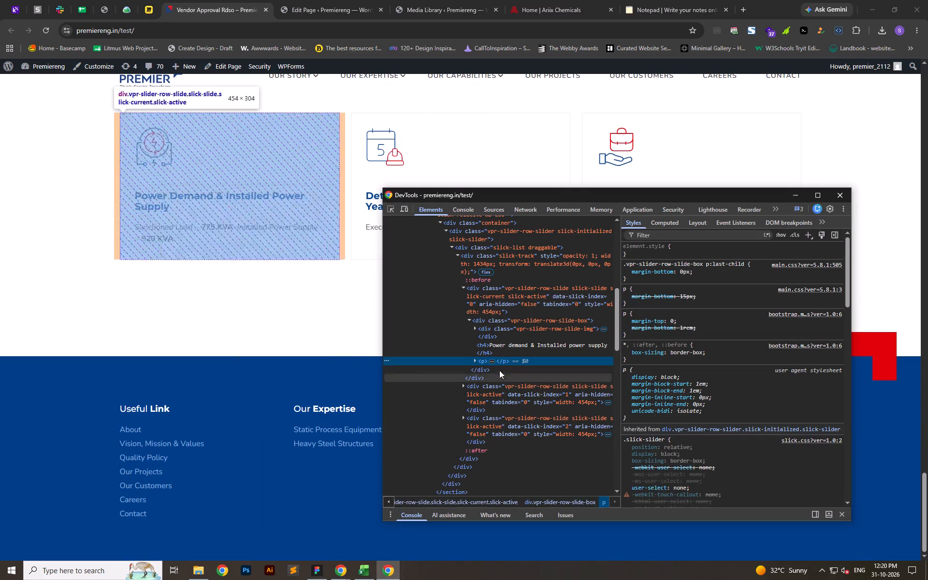
pyautogui.click(500, 361)
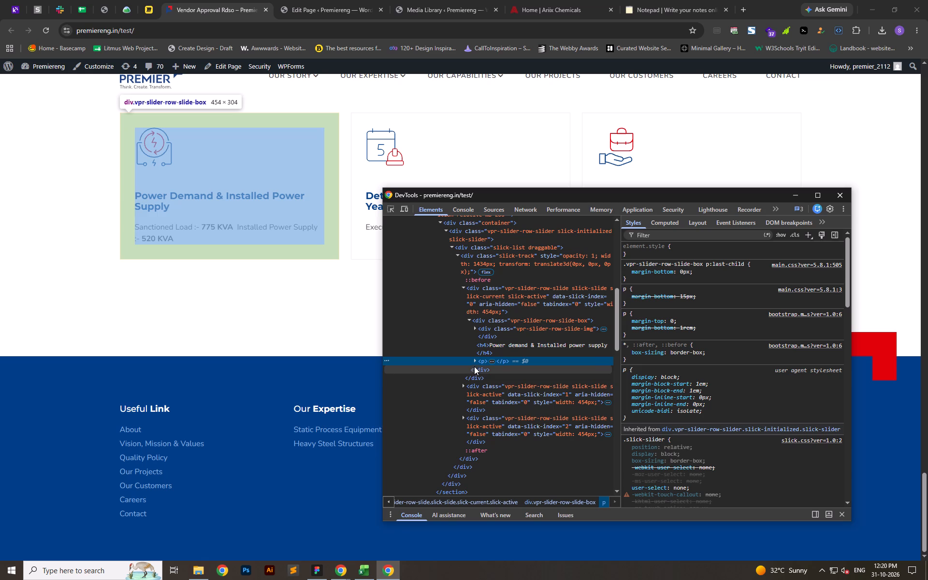
pyautogui.click(476, 361)
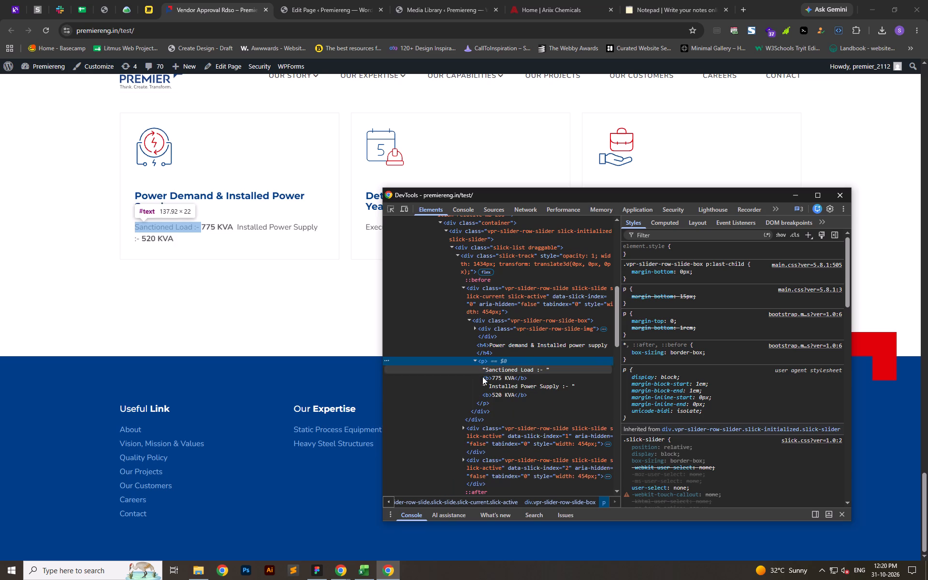
pyautogui.click(511, 377)
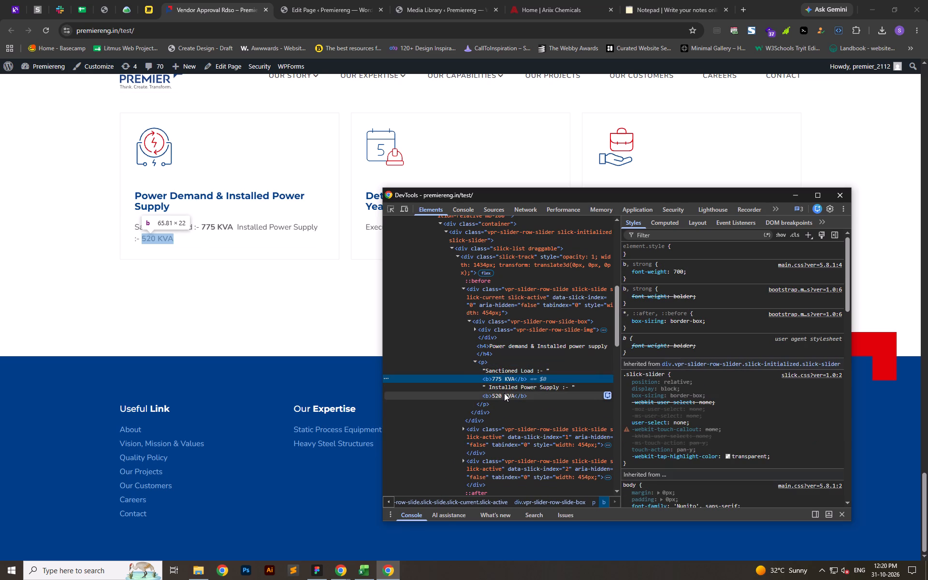
# Copy "Installed Power Supply" without its leading space from DevTools and paste it over that phrase and its preceding space in the Power demand card content.
pyautogui.doubleClick(499, 387)
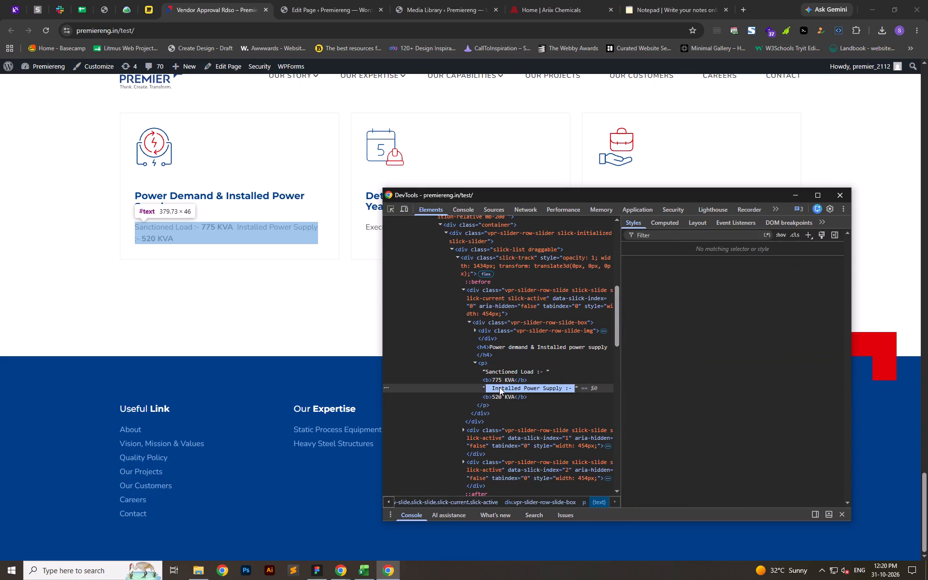
pyautogui.click(493, 389)
pyautogui.keyDown('shift'); pyautogui.moveTo(493, 389); pyautogui.dragTo(505, 389); pyautogui.keyUp('shift')
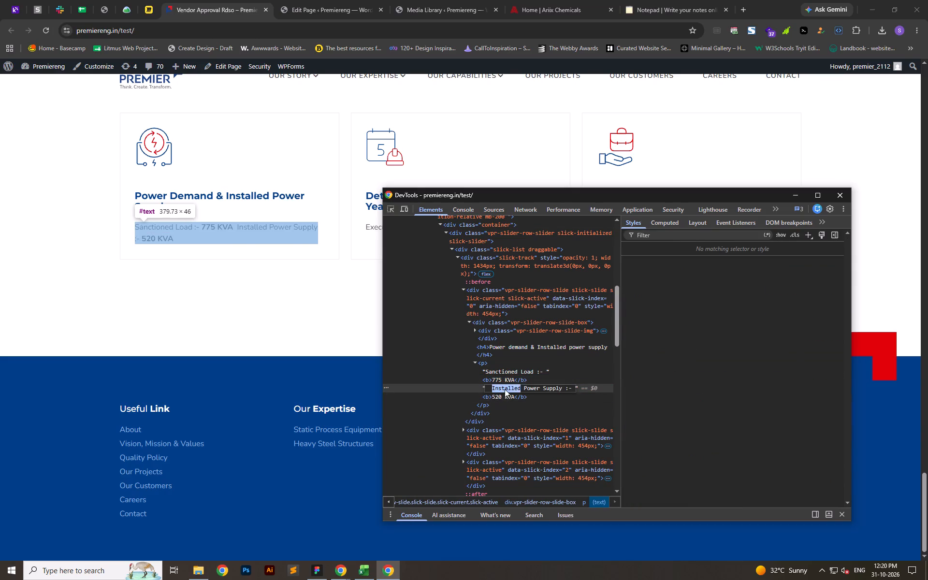
pyautogui.keyDown('shift'); pyautogui.moveTo(505, 389); pyautogui.dragTo(558, 391); pyautogui.keyUp('shift')
pyautogui.hotkey('ctrl', 'c')
pyautogui.hotkey('ctrl', 'c')
pyautogui.click(357, 0)
pyautogui.click(190, 0)
pyautogui.click(293, 0)
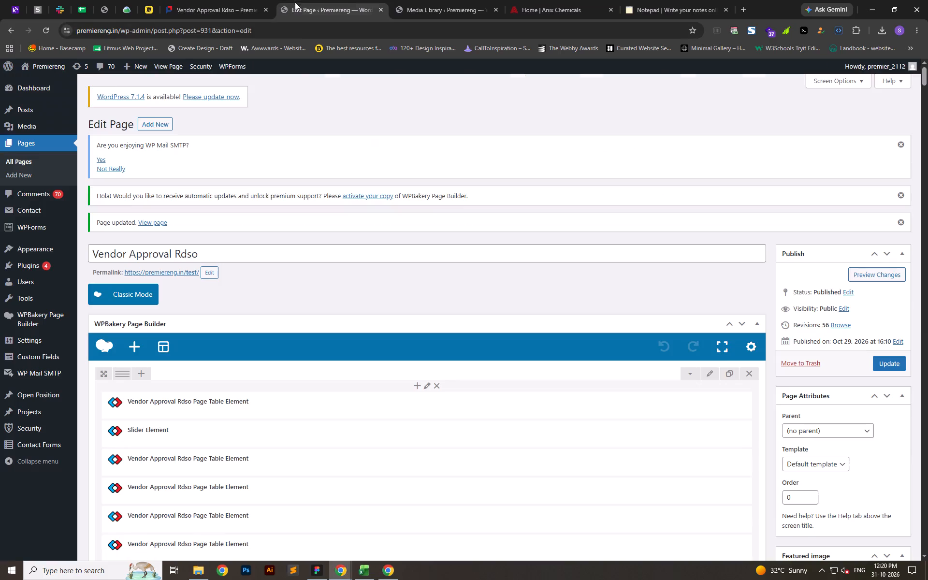
pyautogui.scroll(-3, 322, 481)
pyautogui.click(439, 434)
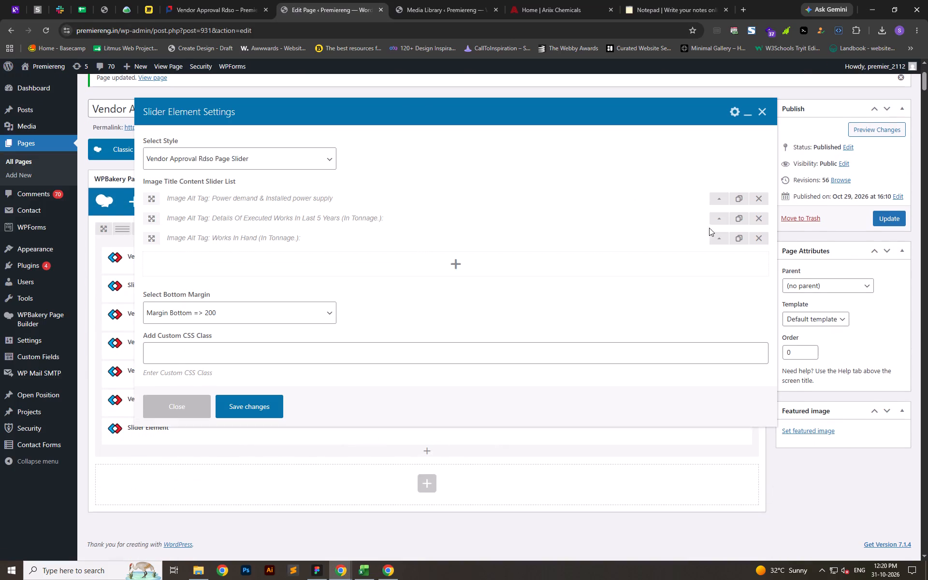
pyautogui.click(722, 198)
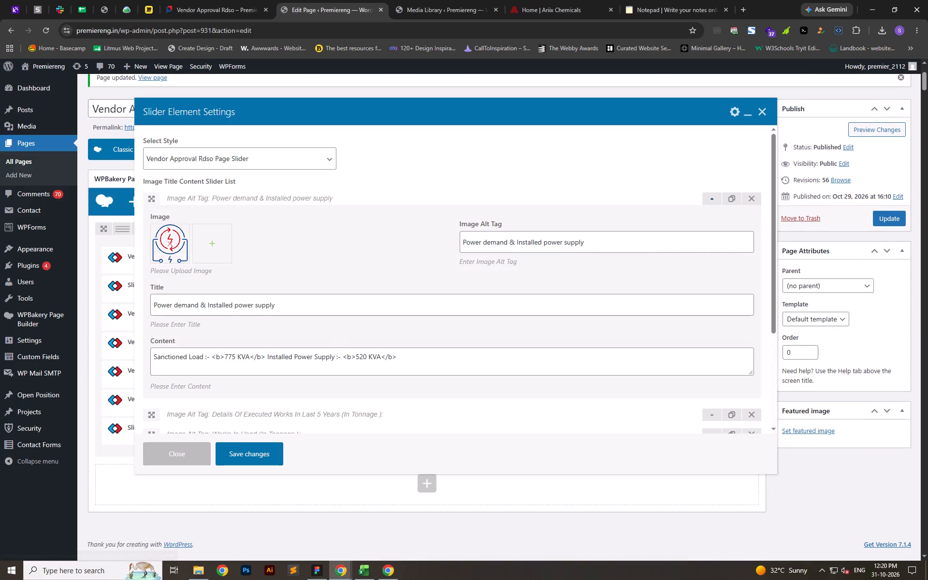
pyautogui.moveTo(268, 356); pyautogui.dragTo(404, 358)
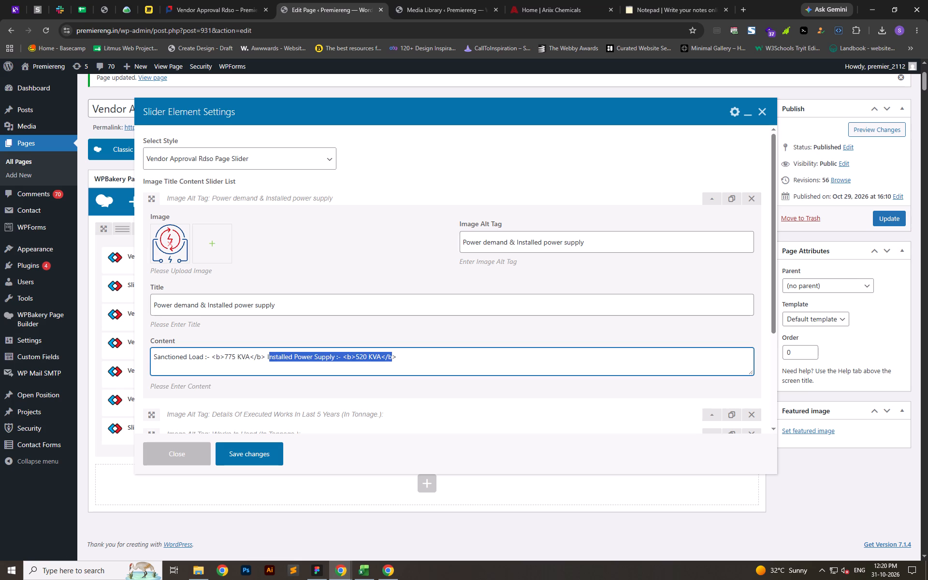
pyautogui.moveTo(404, 358); pyautogui.dragTo(422, 356)
pyautogui.press('Left')
pyautogui.click(356, 352)
pyautogui.press('Left')
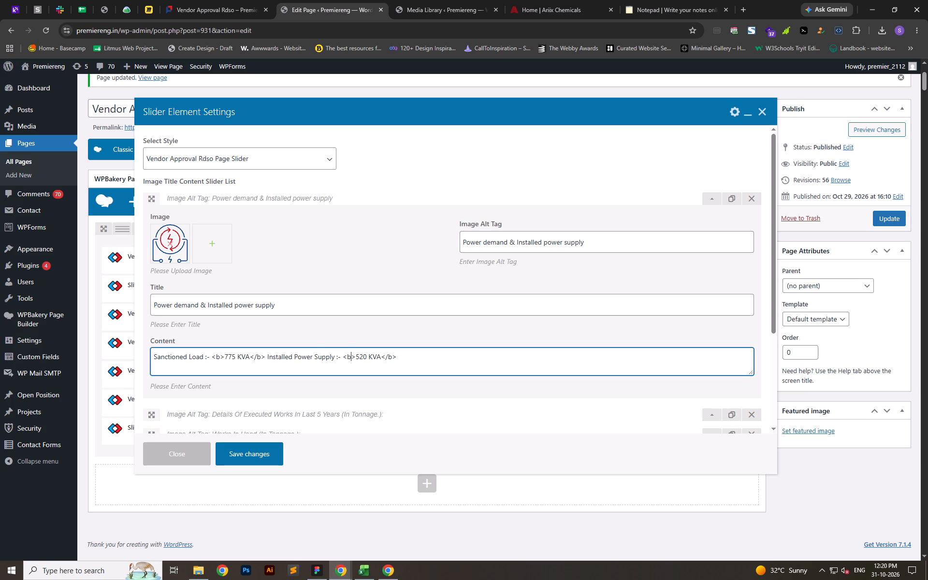
pyautogui.press('Left')
pyautogui.press('Left')
pyautogui.press('Left')
pyautogui.press('Left')
pyautogui.press('Left')
pyautogui.press('Left')
pyautogui.hotkey('shift', 'Left')
pyautogui.hotkey('shift', 'Left')
pyautogui.hotkey('shift', 'Left')
pyautogui.hotkey('shift', 'Left')
pyautogui.hotkey('shift', 'Left')
pyautogui.hotkey('shift', 'Left')
pyautogui.hotkey('shift', 'Left')
pyautogui.hotkey('shift', 'Left')
pyautogui.hotkey('shift', 'Left')
pyautogui.hotkey('shift', 'Left')
pyautogui.hotkey('shift', 'Left')
pyautogui.hotkey('shift', 'Left')
pyautogui.hotkey('shift', 'Left')
pyautogui.hotkey('shift', 'Left')
pyautogui.hotkey('shift', 'Left')
pyautogui.hotkey('shift', 'Left')
pyautogui.hotkey('shift', 'Left')
pyautogui.hotkey('shift', 'Left')
pyautogui.hotkey('shift', 'Left')
pyautogui.hotkey('shift', 'Left')
pyautogui.hotkey('shift', 'Left')
pyautogui.hotkey('shift', 'Left')
pyautogui.hotkey('shift', 'Left')
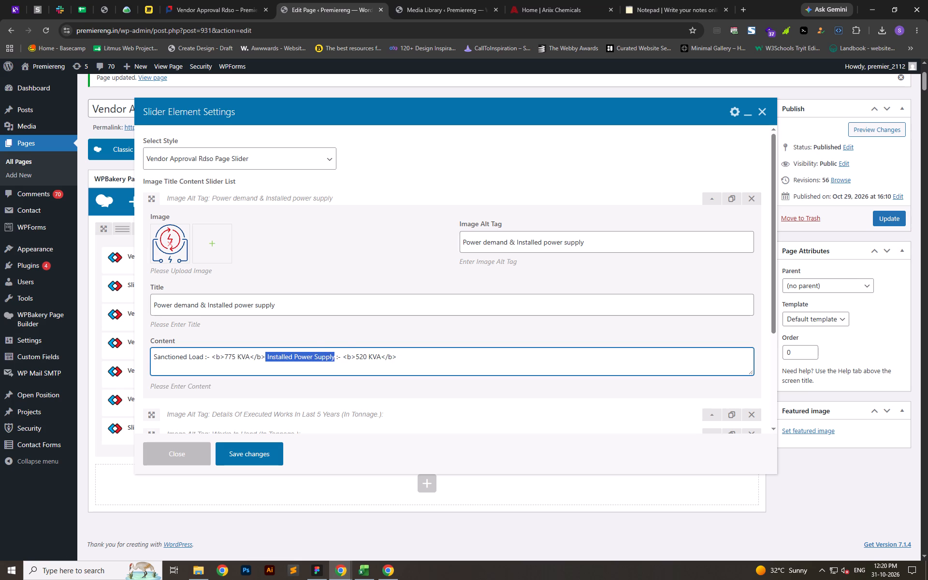
pyautogui.hotkey('shift', 'Left')
pyautogui.hotkey('shift', 'Right')
pyautogui.hotkey('ctrl', 'v')
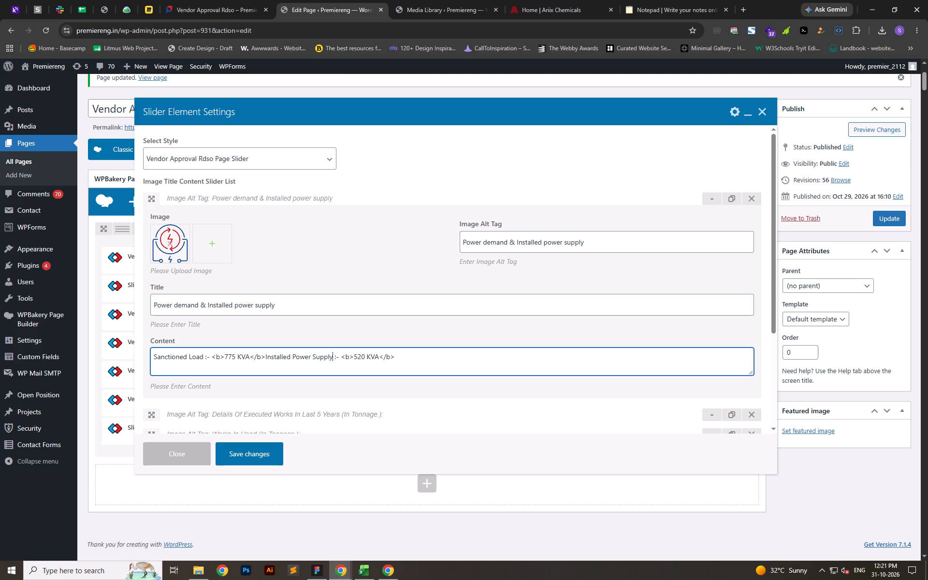
# Insert a <br> directly before "Installed Power Supply" in the Power demand card content, save the slider element and update the page.
pyautogui.press('Left')
pyautogui.press('Left')
pyautogui.press('Left')
pyautogui.press('Left')
pyautogui.press('Left')
pyautogui.press('Left')
pyautogui.press('Left')
pyautogui.press('Left')
pyautogui.press('Left')
pyautogui.press('Left')
pyautogui.press('Left')
pyautogui.press('Left')
pyautogui.press('Left')
pyautogui.press('Left')
pyautogui.press('Left')
pyautogui.press('Left')
pyautogui.press('Left')
pyautogui.press('Left')
pyautogui.press('Left')
pyautogui.press('Left')
pyautogui.press('Left')
pyautogui.press('Left')
pyautogui.write('<>')
pyautogui.press('Left')
pyautogui.write('br')
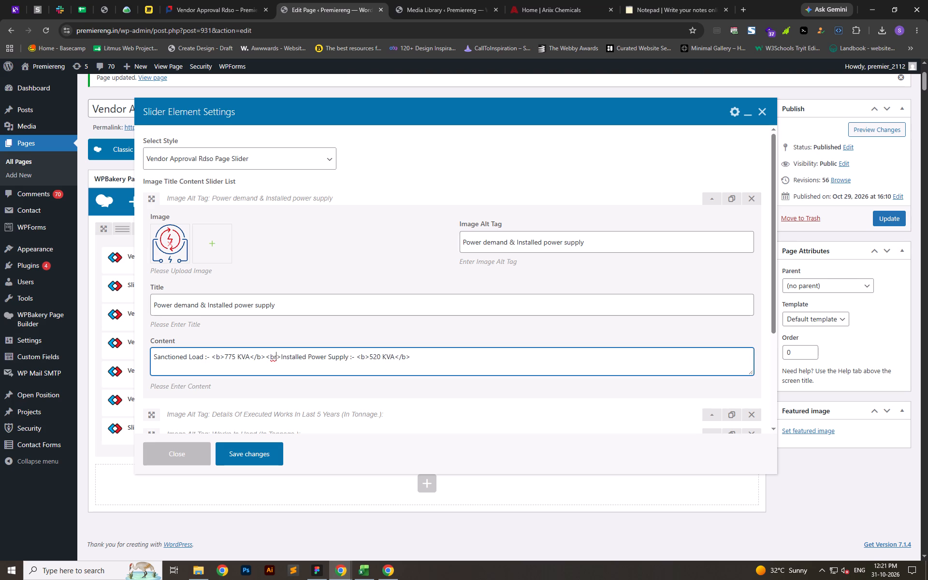
pyautogui.click(263, 448)
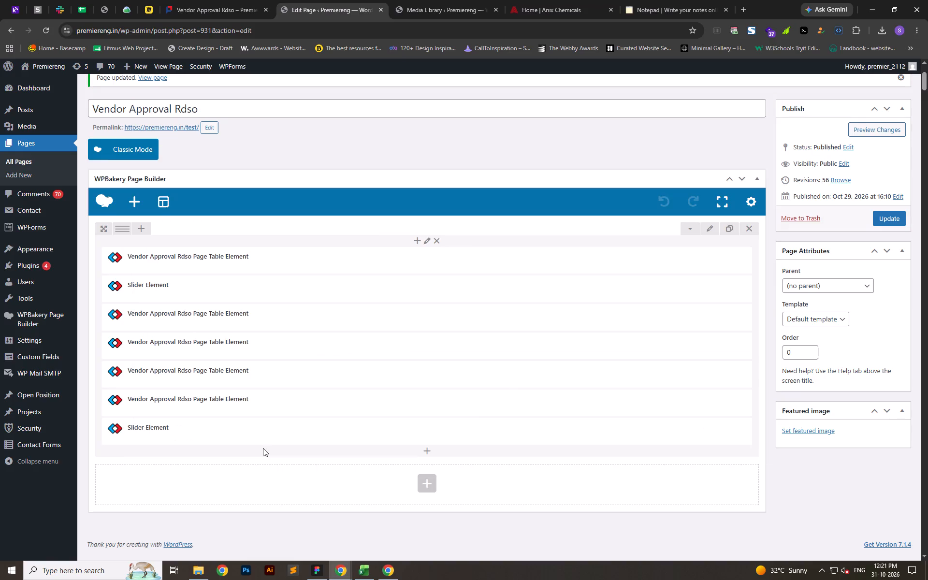
pyautogui.click(900, 220)
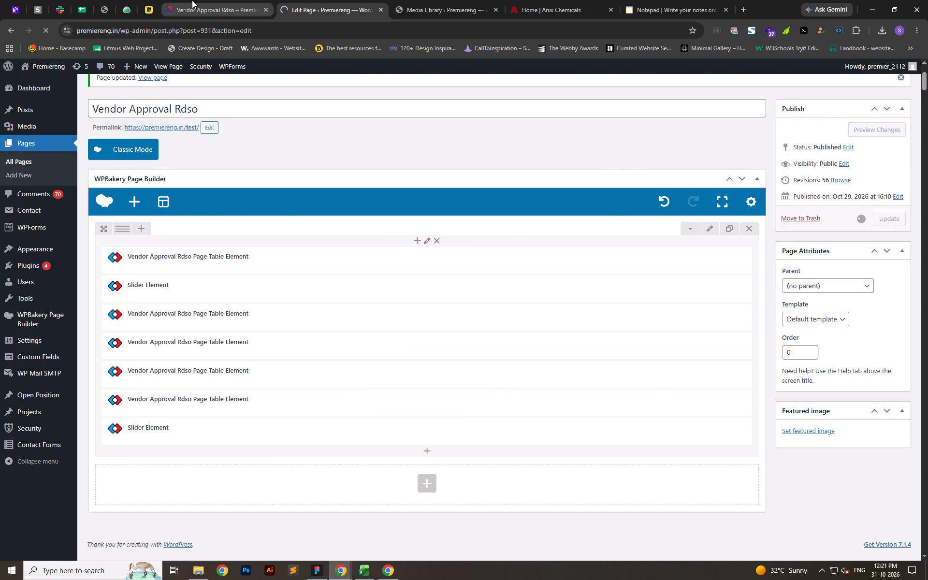
# Reload the live page and check the Power Demand card, the testing and approval table, and the Fabrication Units table.
pyautogui.click(192, 0)
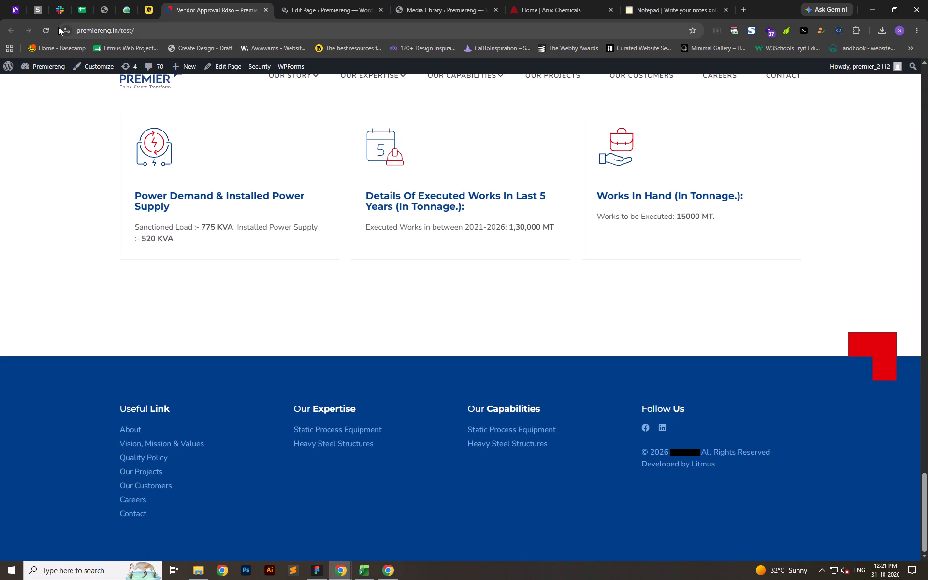
pyautogui.hotkey('ctrl', 'shift', 'r')
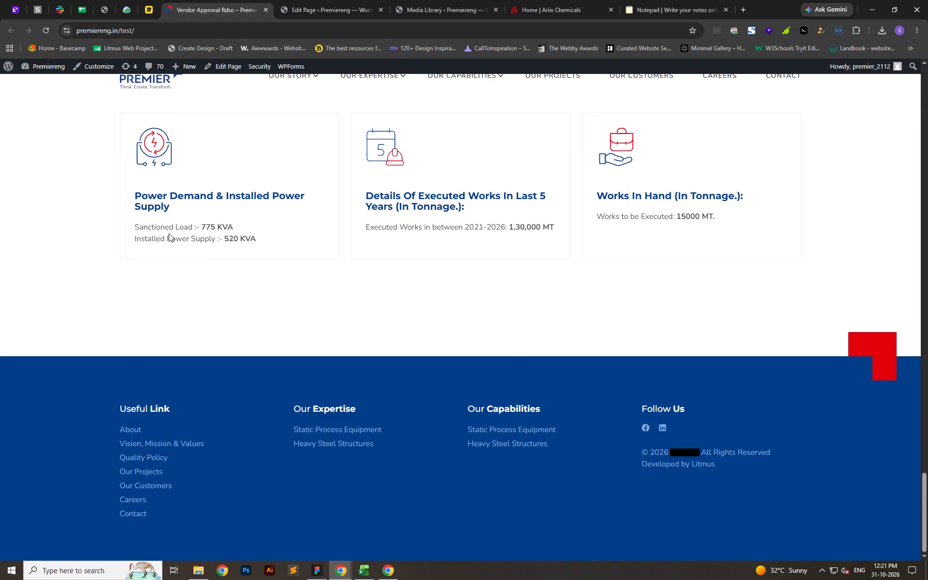
pyautogui.scroll(20, 36, 399)
pyautogui.scroll(1, 36, 399)
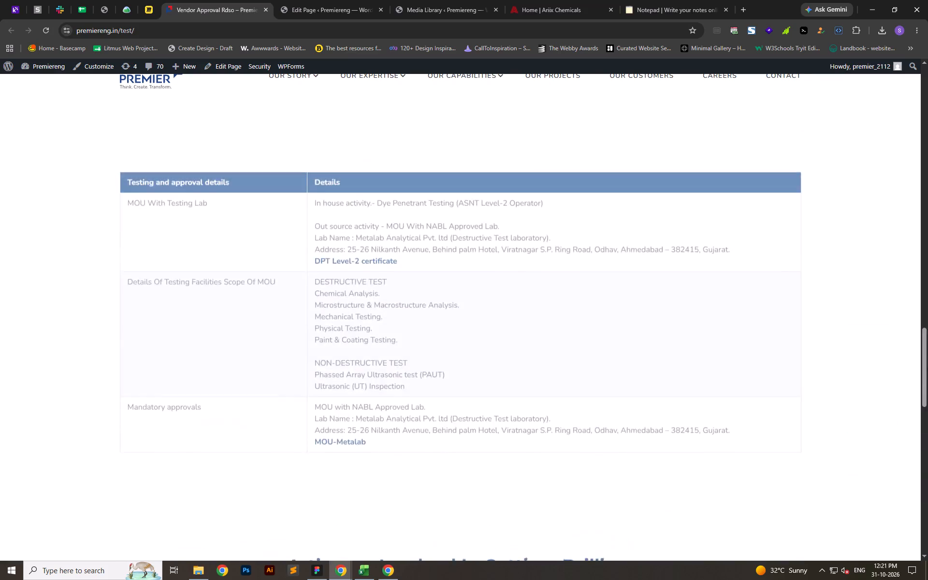
pyautogui.scroll(4, 369, 390)
pyautogui.scroll(20, 383, 341)
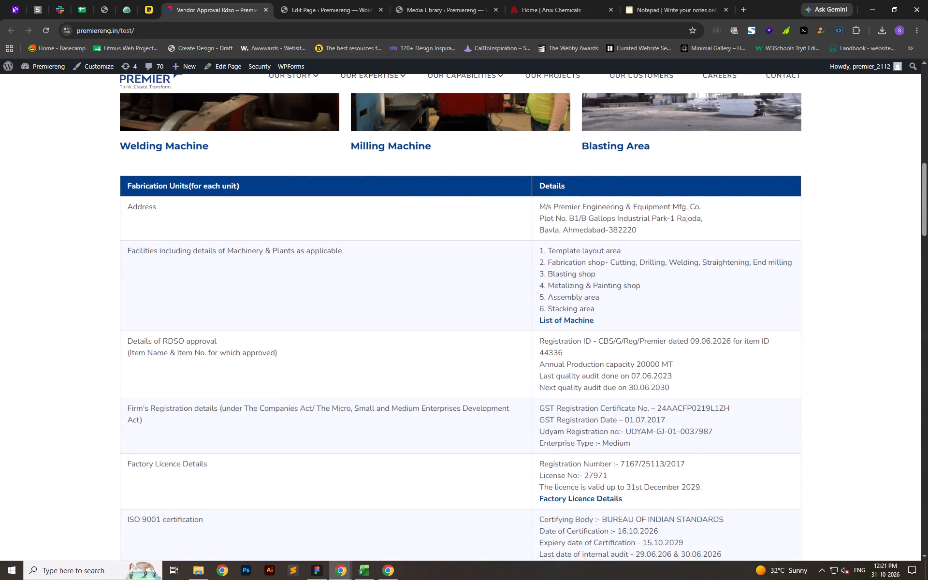
# Test the List of Machine PDF link in the Fabrication Units table, close the PDF, and review the page up to Ownership details.
pyautogui.click(581, 318)
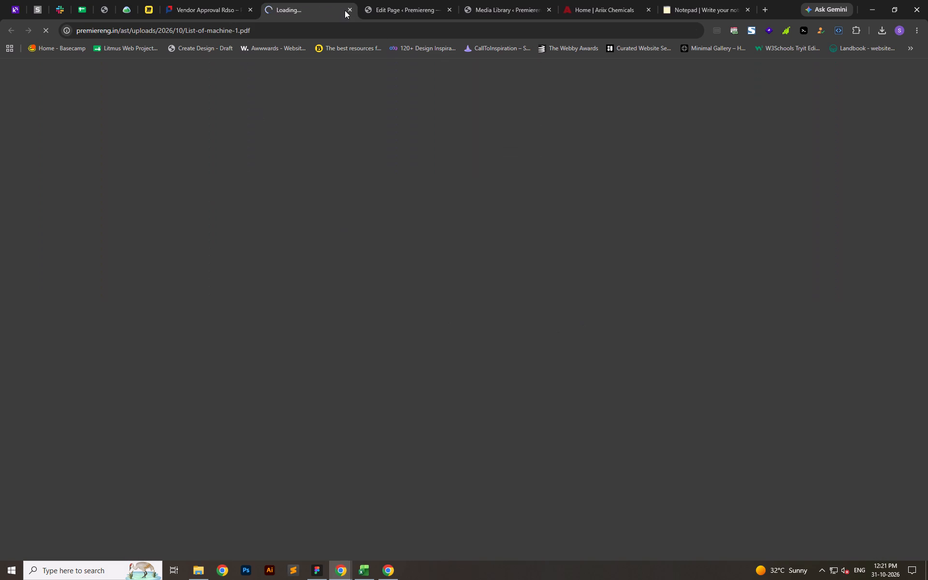
pyautogui.click(349, 7)
pyautogui.scroll(7, 566, 334)
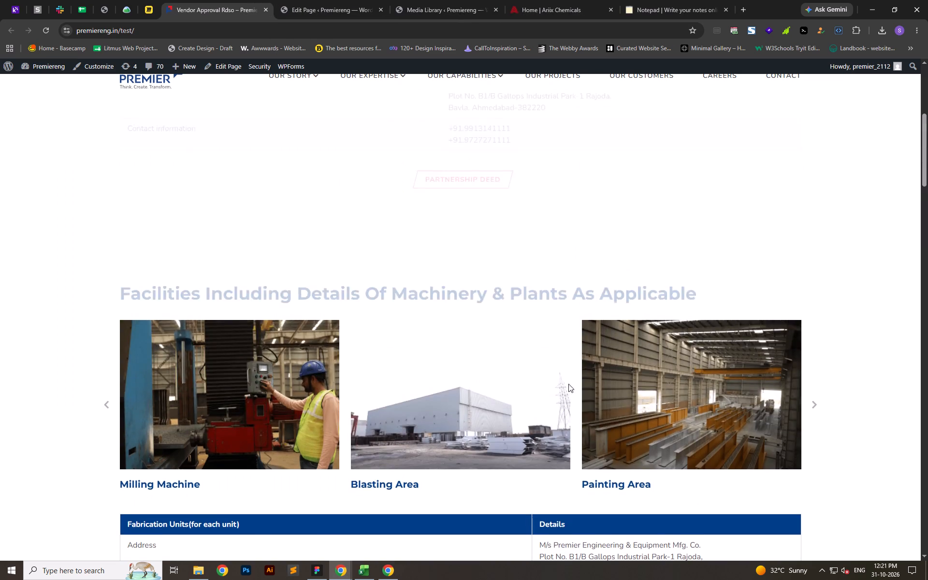
pyautogui.scroll(6, 568, 384)
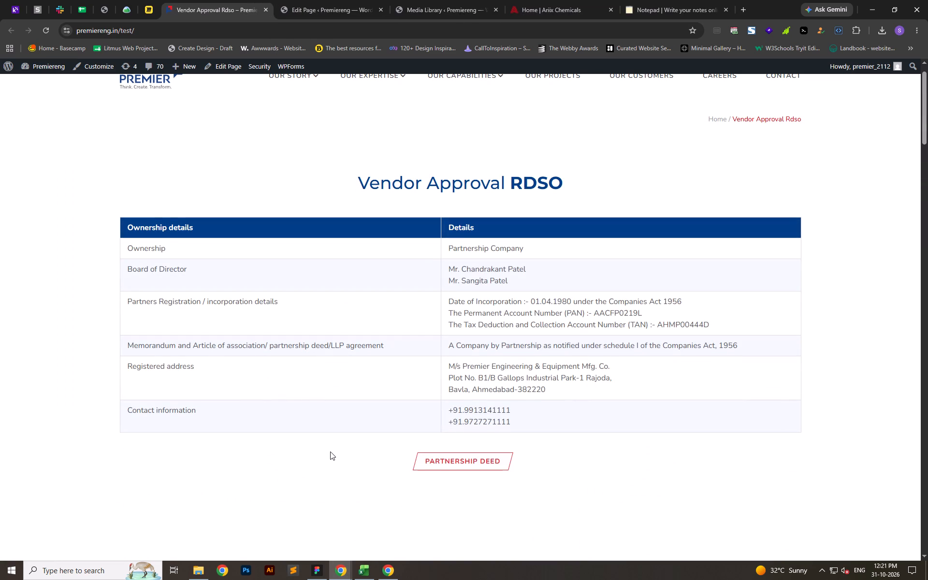
# Switch to the Excel correction sheet and review the highlighted remarks on the machine list and the staff details.
pyautogui.click(370, 574)
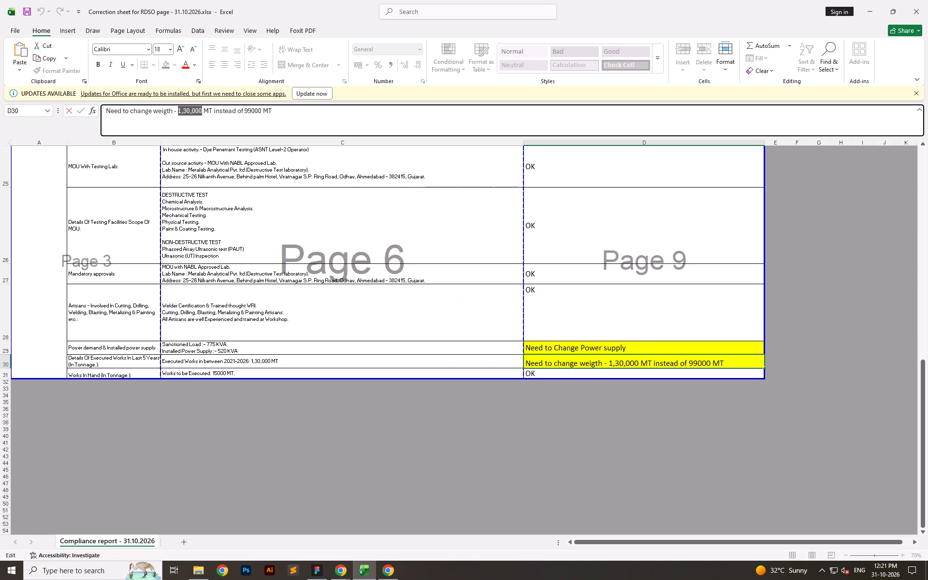
pyautogui.scroll(5, 600, 345)
pyautogui.scroll(15, 586, 388)
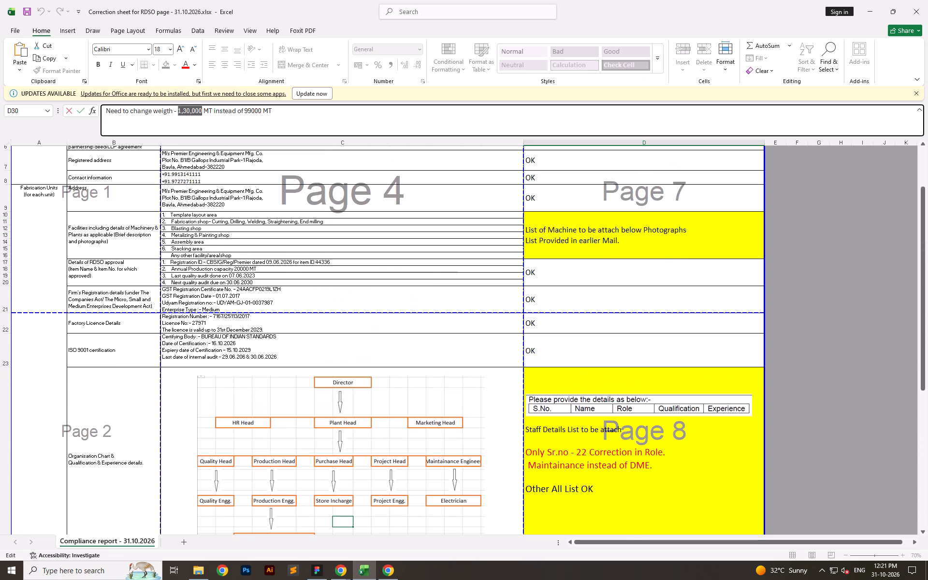
pyautogui.scroll(6, 579, 408)
pyautogui.scroll(-6, 465, 298)
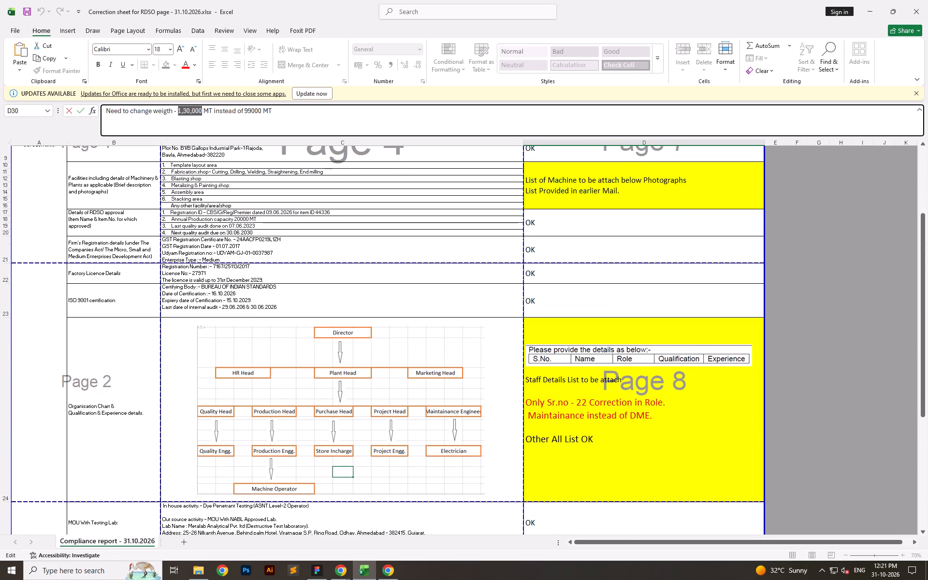
# Return to the live page in Chrome and check the Sr. No. 22 role on page 3 of the staff table.
pyautogui.hotkey('alt', 'Tab')
pyautogui.scroll(-6, 419, 367)
pyautogui.scroll(-9, 466, 406)
pyautogui.scroll(1, 492, 358)
pyautogui.scroll(-5, 492, 358)
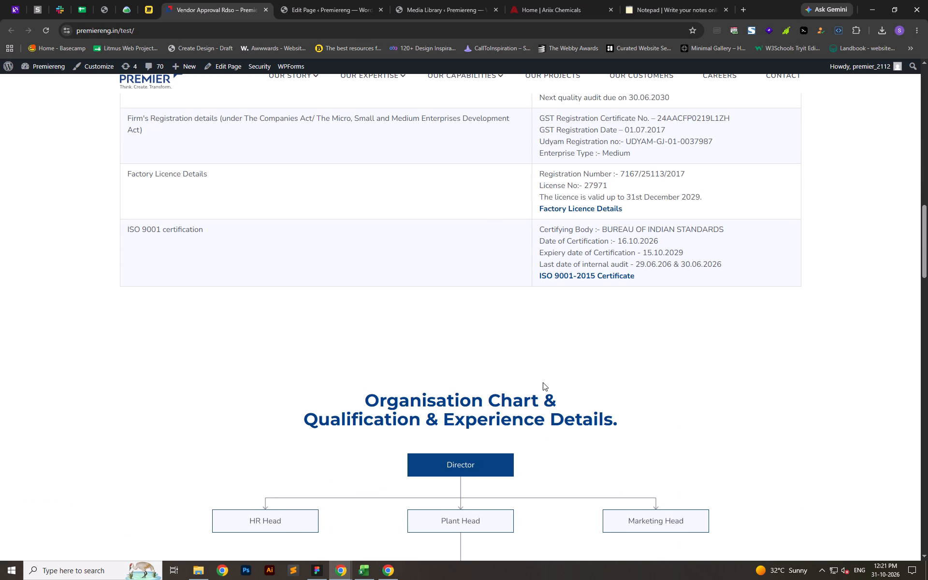
pyautogui.scroll(-7, 542, 379)
pyautogui.scroll(-5, 592, 363)
pyautogui.scroll(-1, 630, 375)
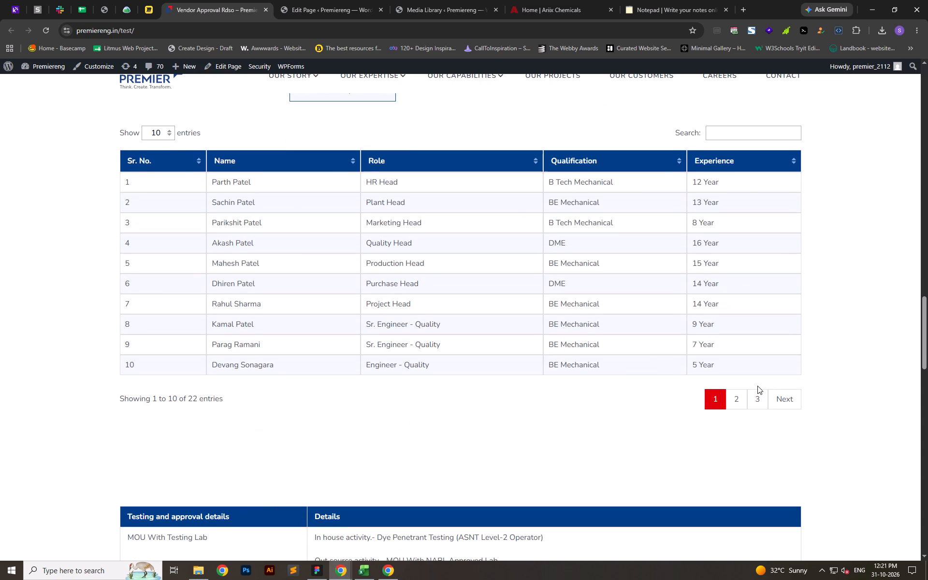
pyautogui.click(754, 401)
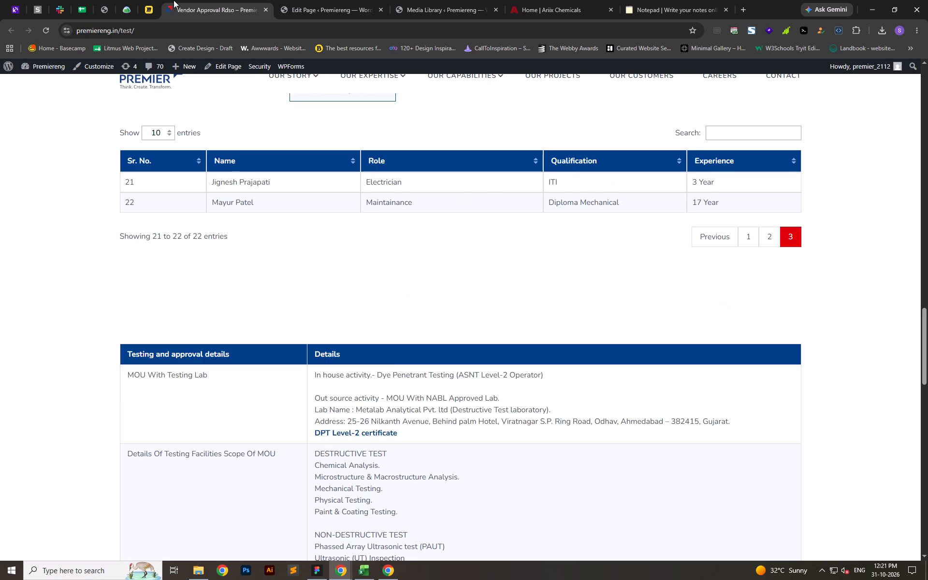
# Switch back to the Excel correction sheet, leave the open cell edit, and review the remaining remarks on power supply and executed works.
pyautogui.hotkey('alt', 'Tab')
pyautogui.click(781, 397)
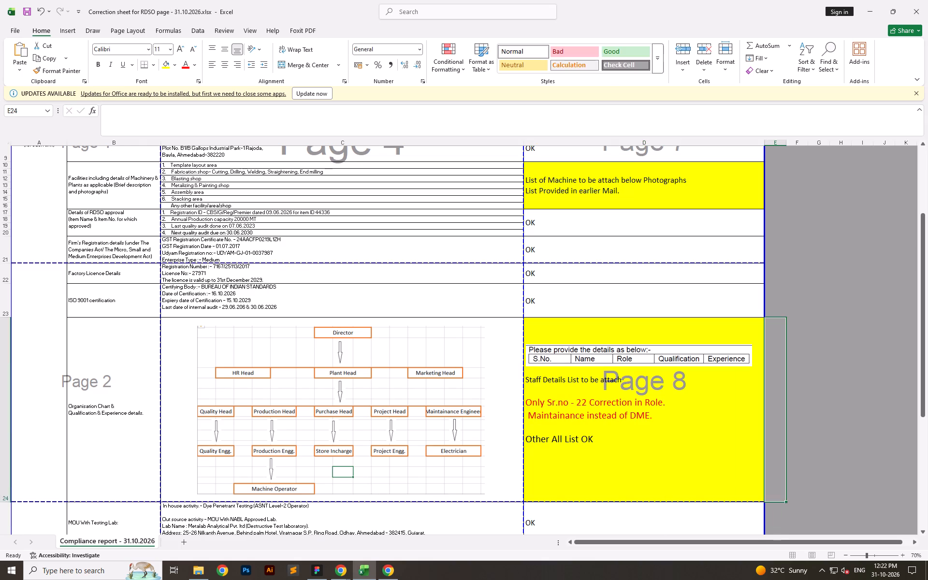
pyautogui.scroll(-13, 743, 406)
pyautogui.scroll(1, 639, 408)
pyautogui.scroll(-6, 634, 408)
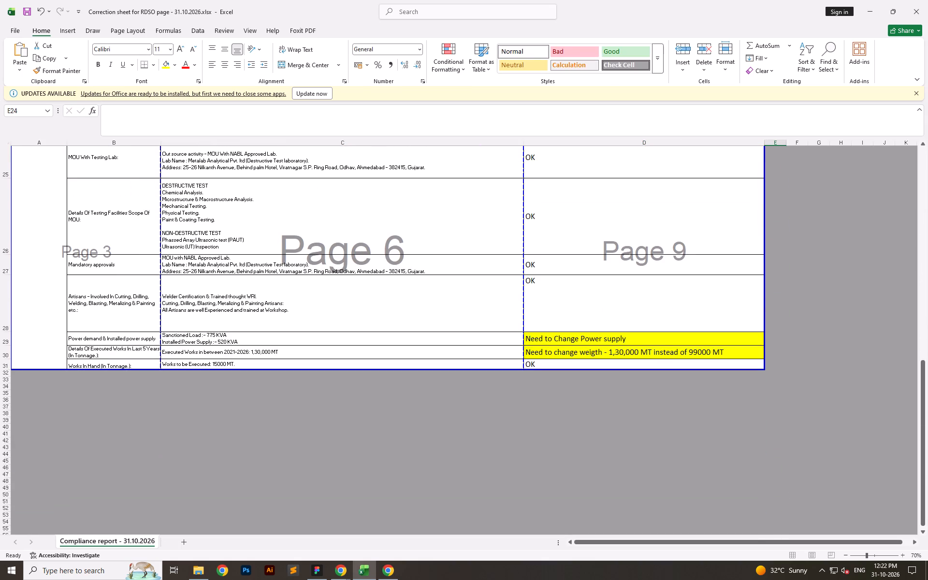